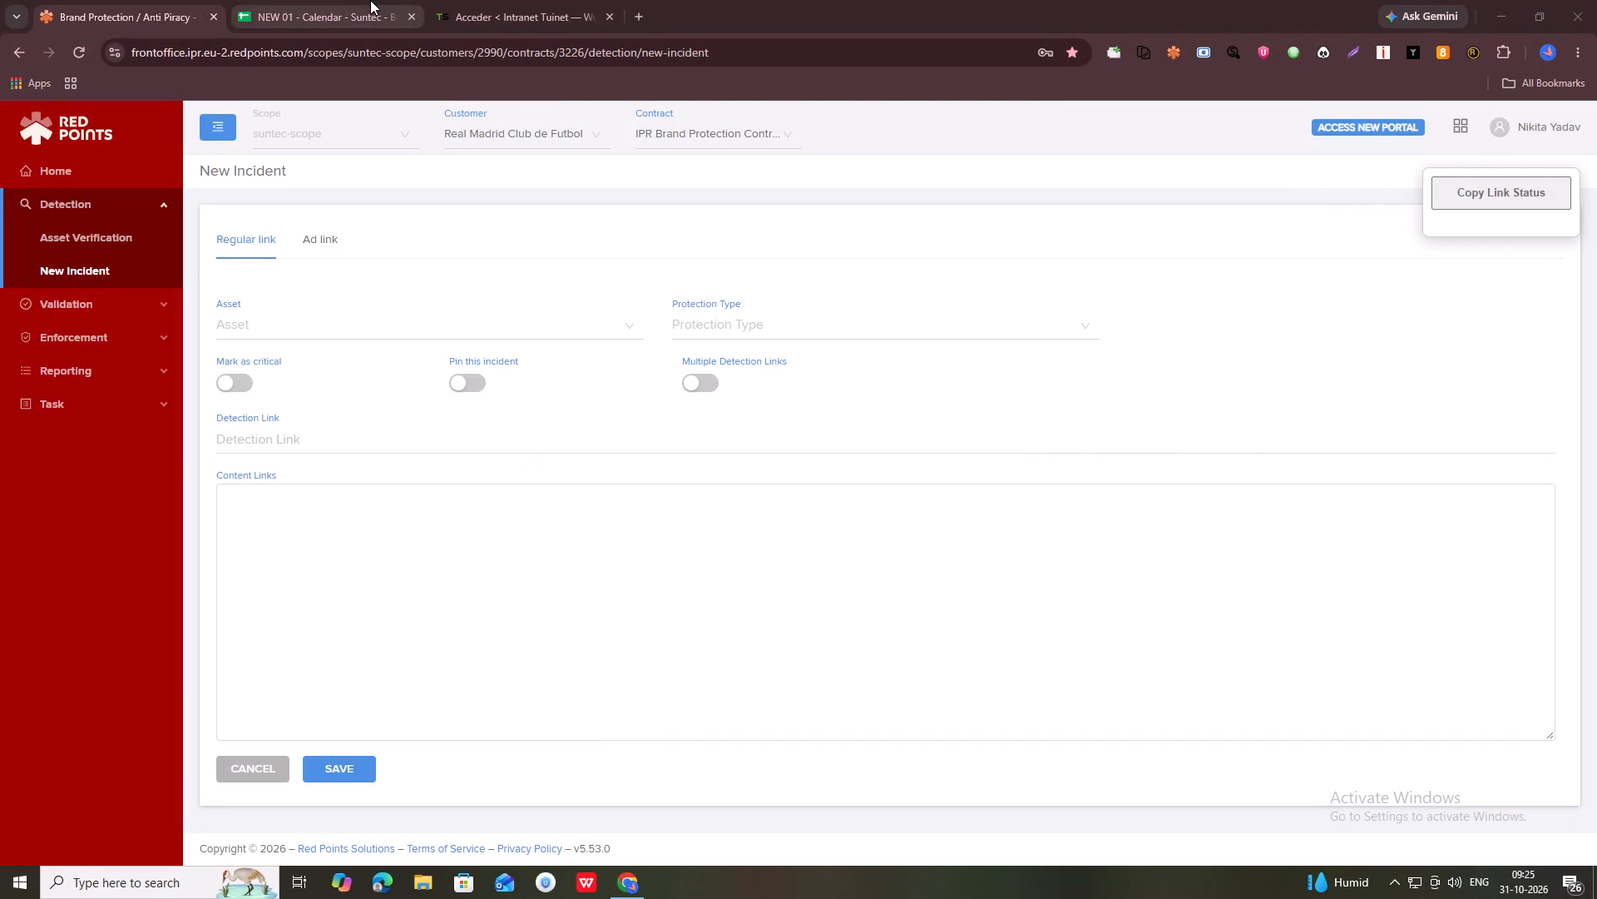
# Open the Manual Detection Records spreadsheet in a new browser window.
pyautogui.hotkey('ctrl', 'n')
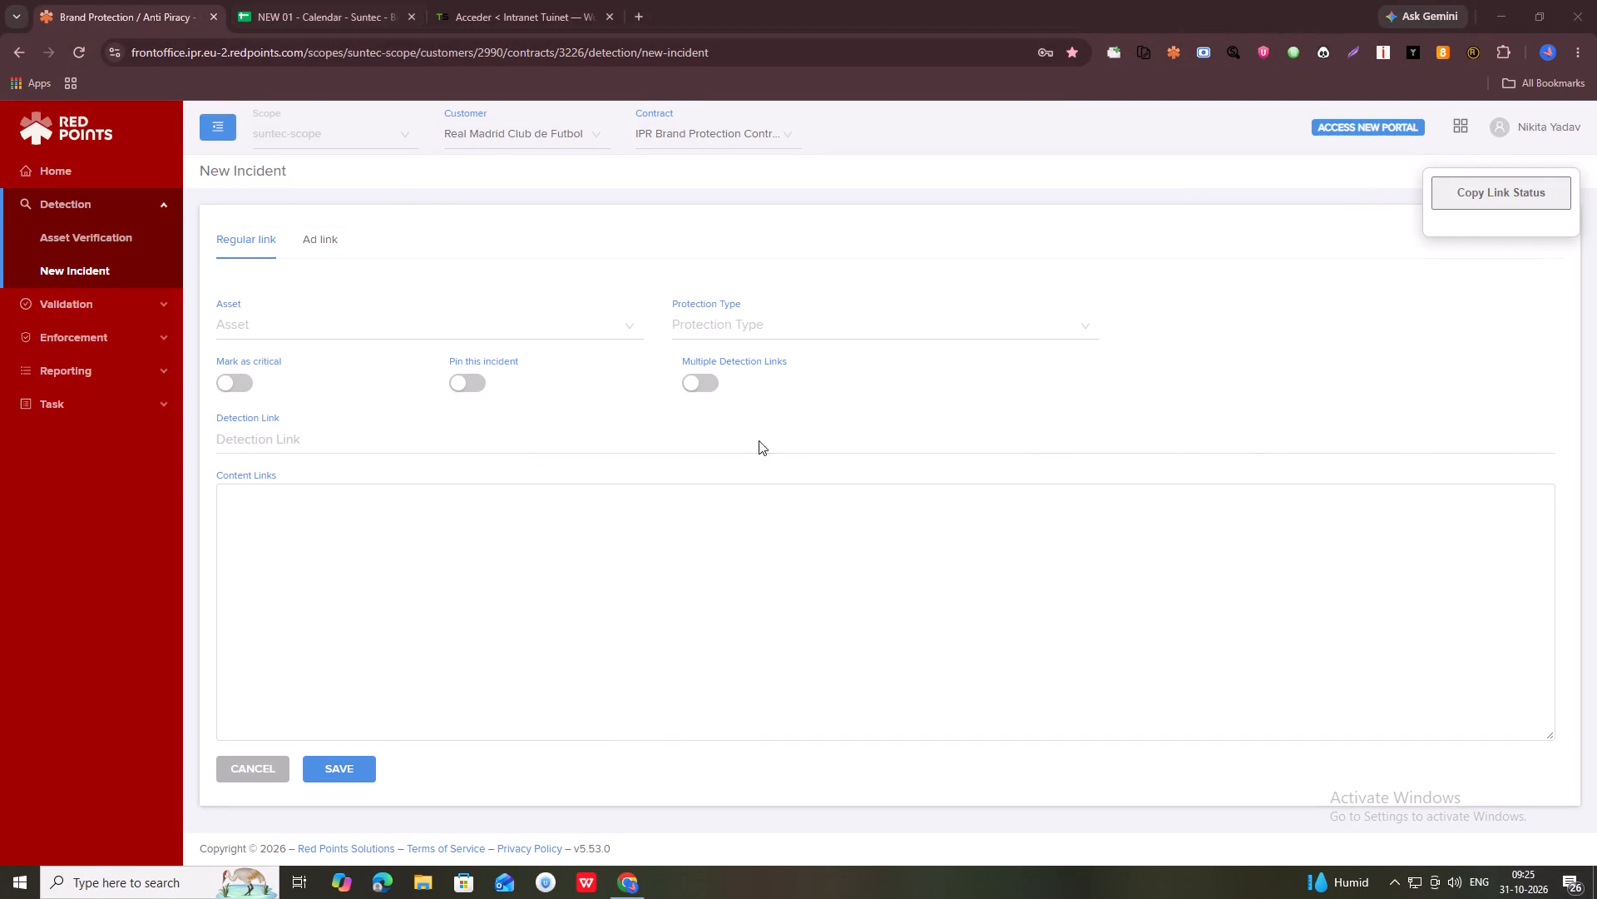
pyautogui.click(756, 455)
pyautogui.hotkey('ctrl', 'n')
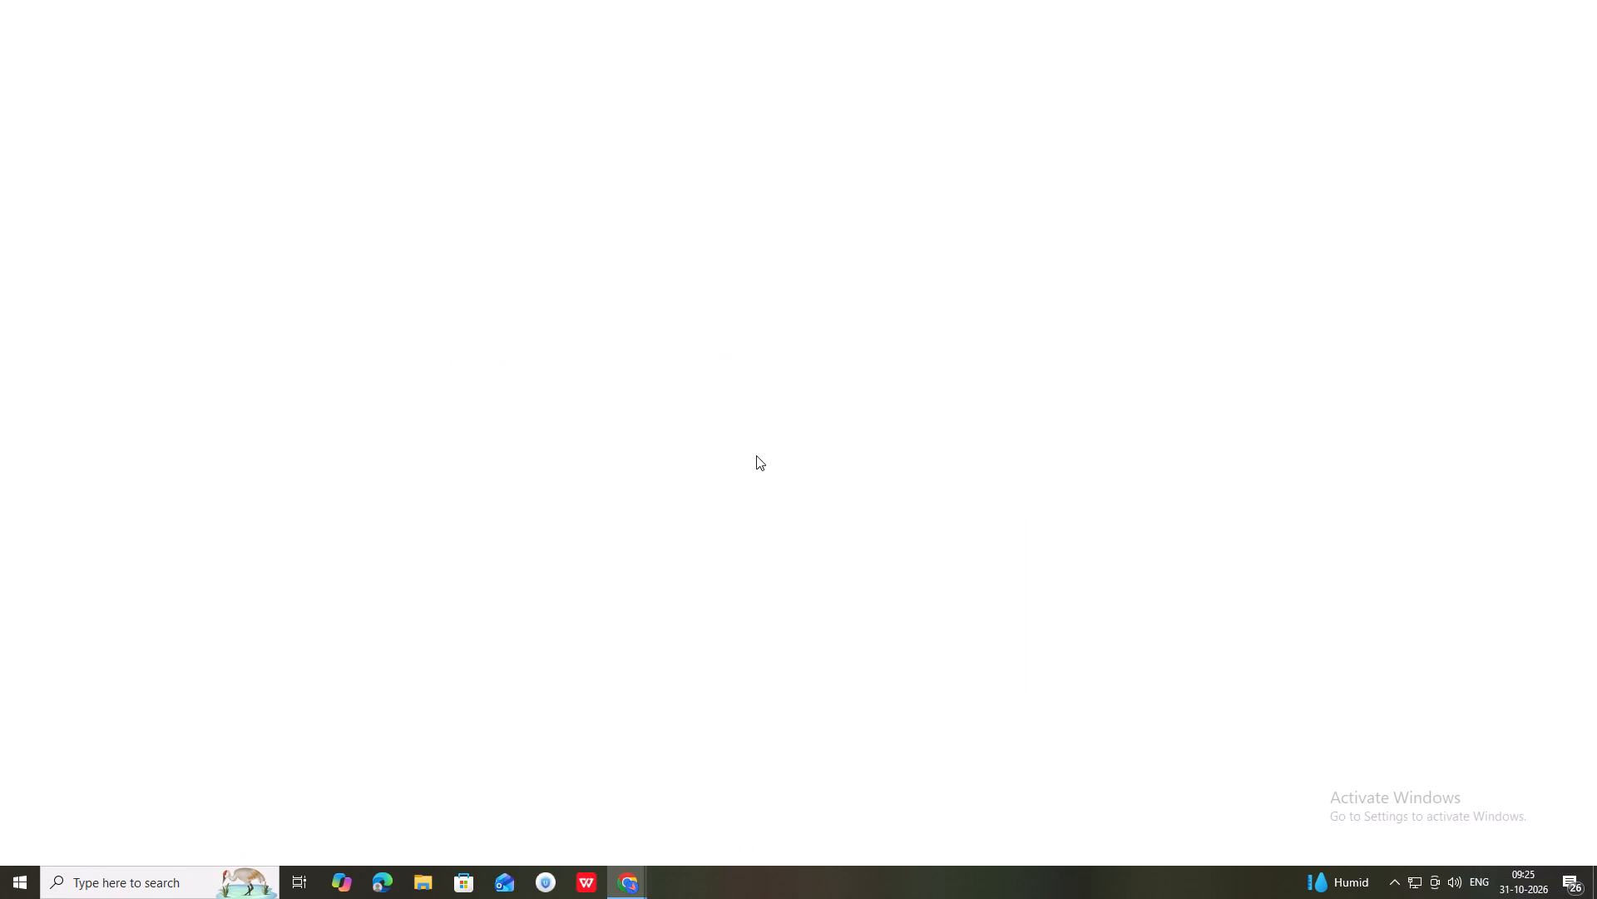
pyautogui.write('manu')
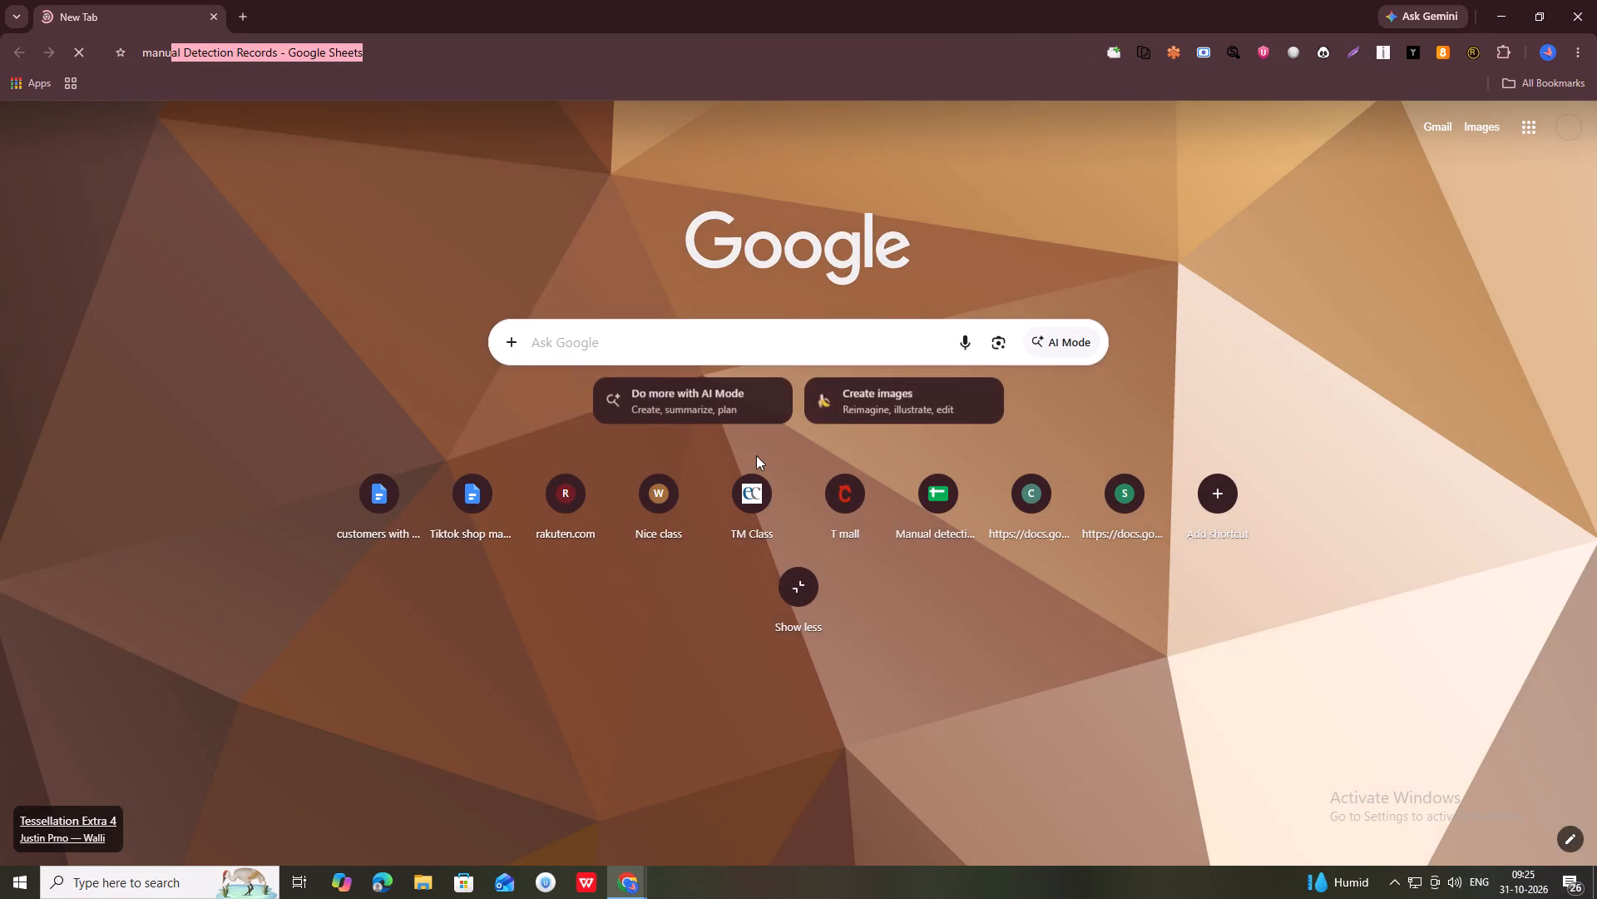
pyautogui.press('Return')
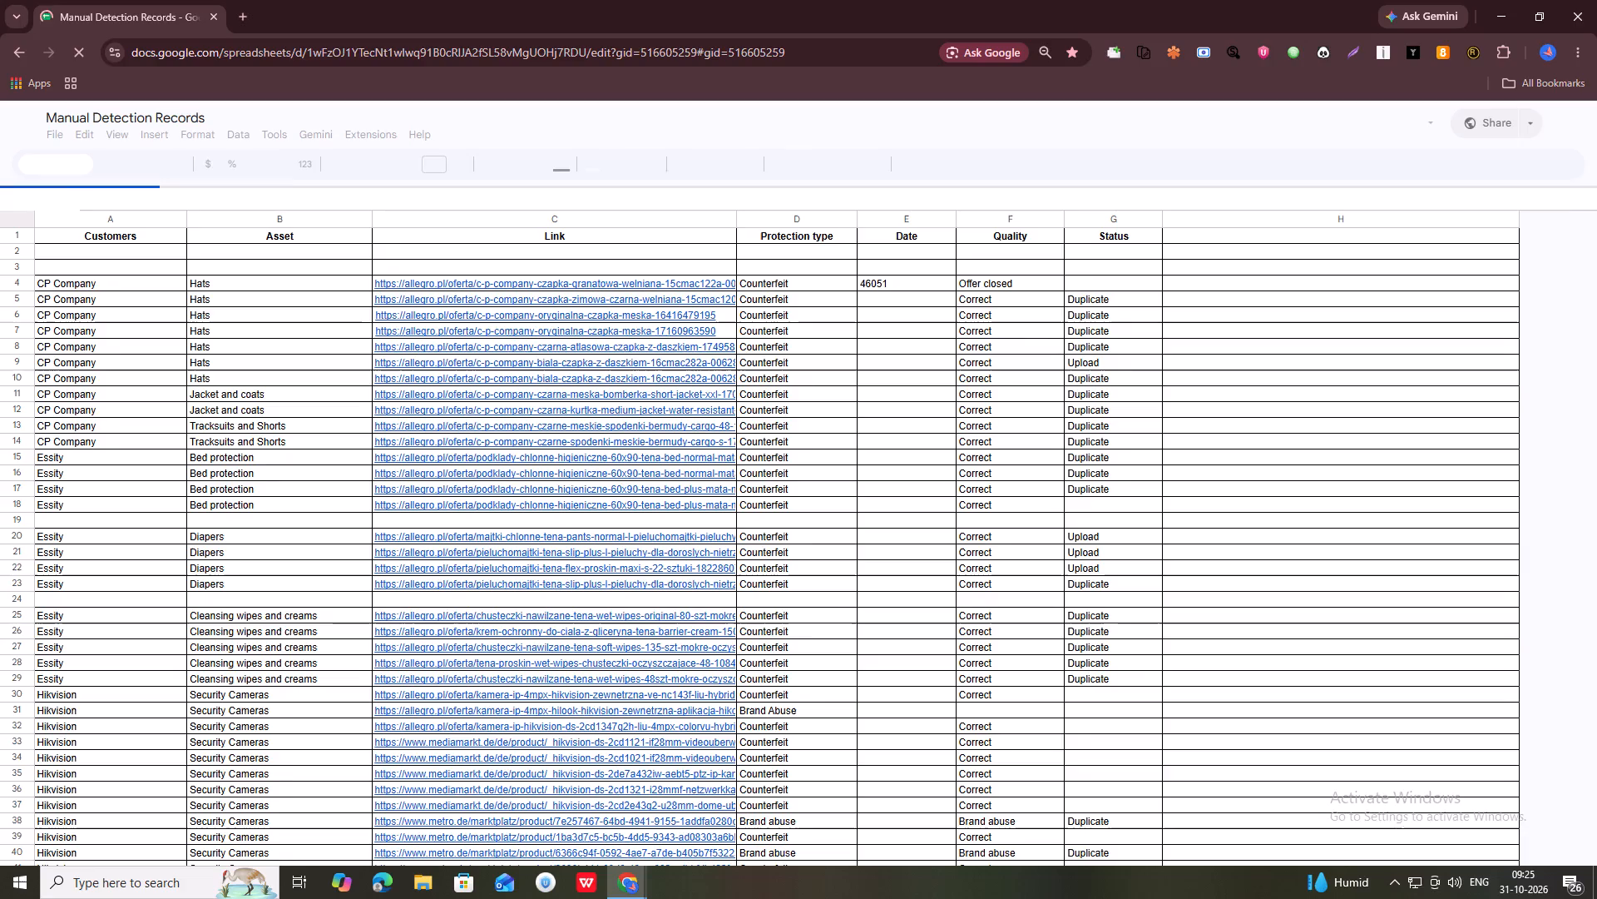
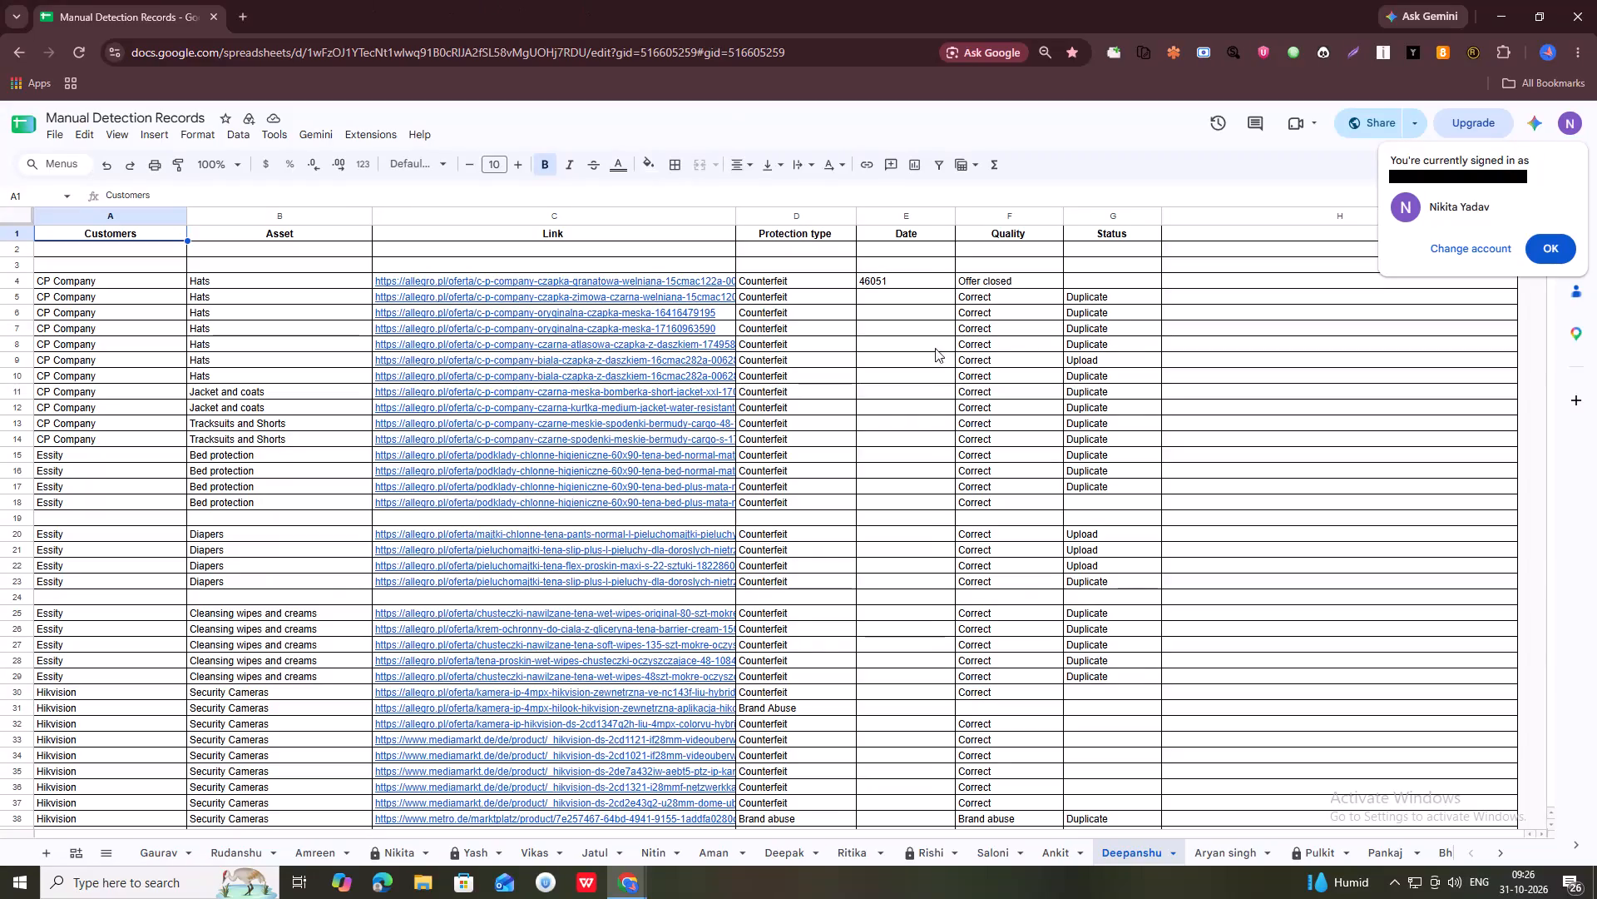
# Switch to the Nikita sheet and dismiss the signed-in account notice.
pyautogui.click(400, 852)
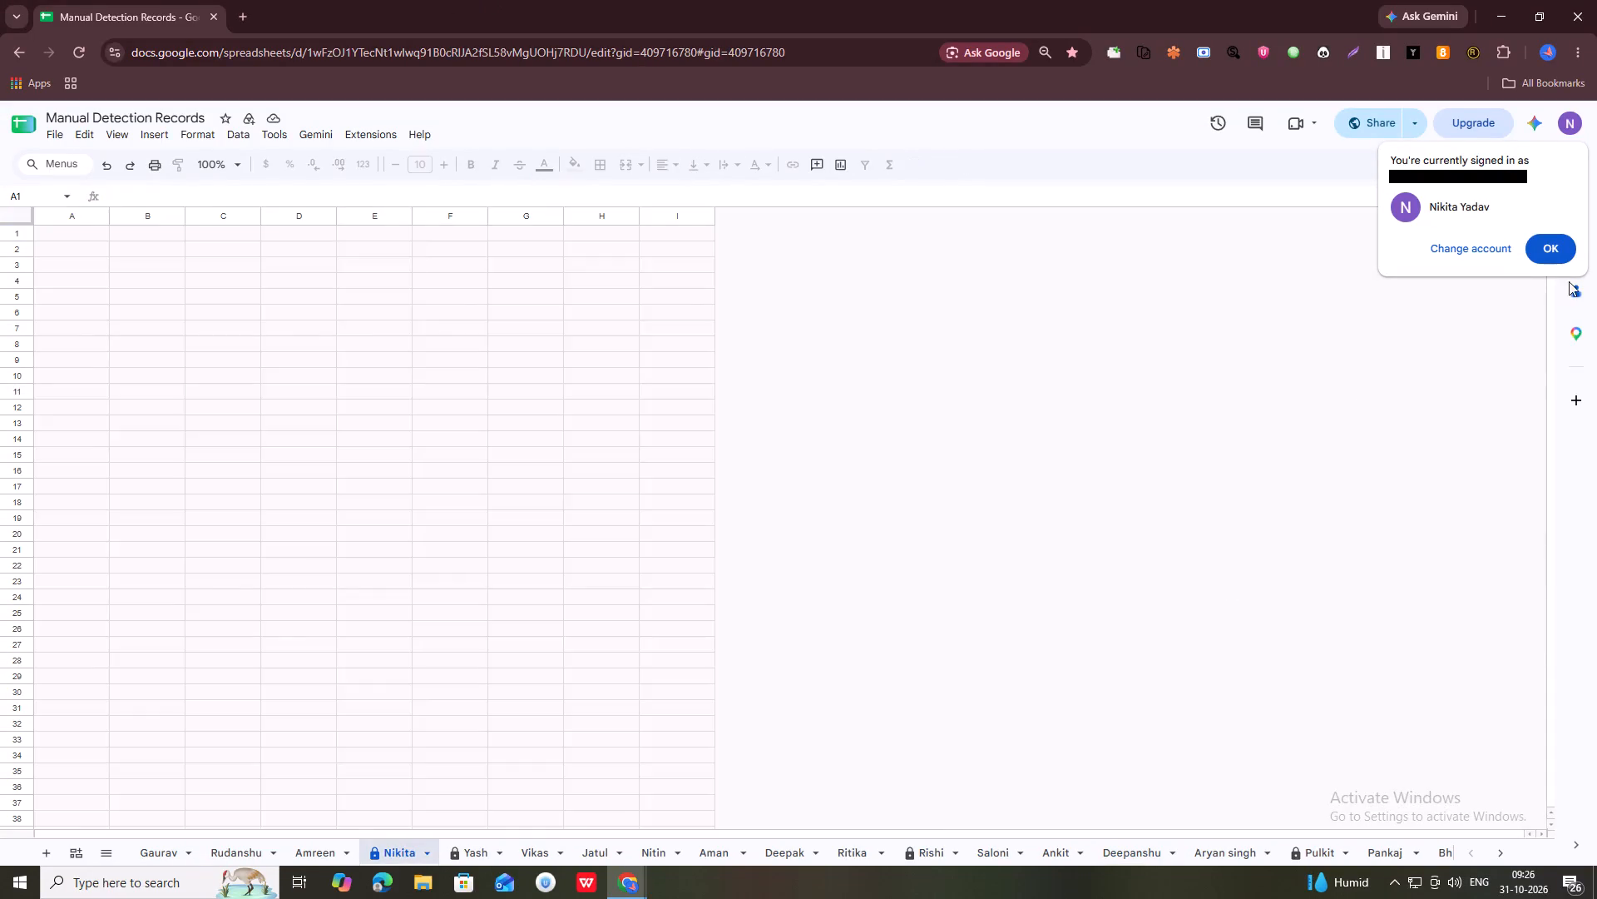
pyautogui.click(1546, 254)
# Go to the very end of the sheet and select the Customer cell in its last row.
pyautogui.hotkey('ctrl', 'End')
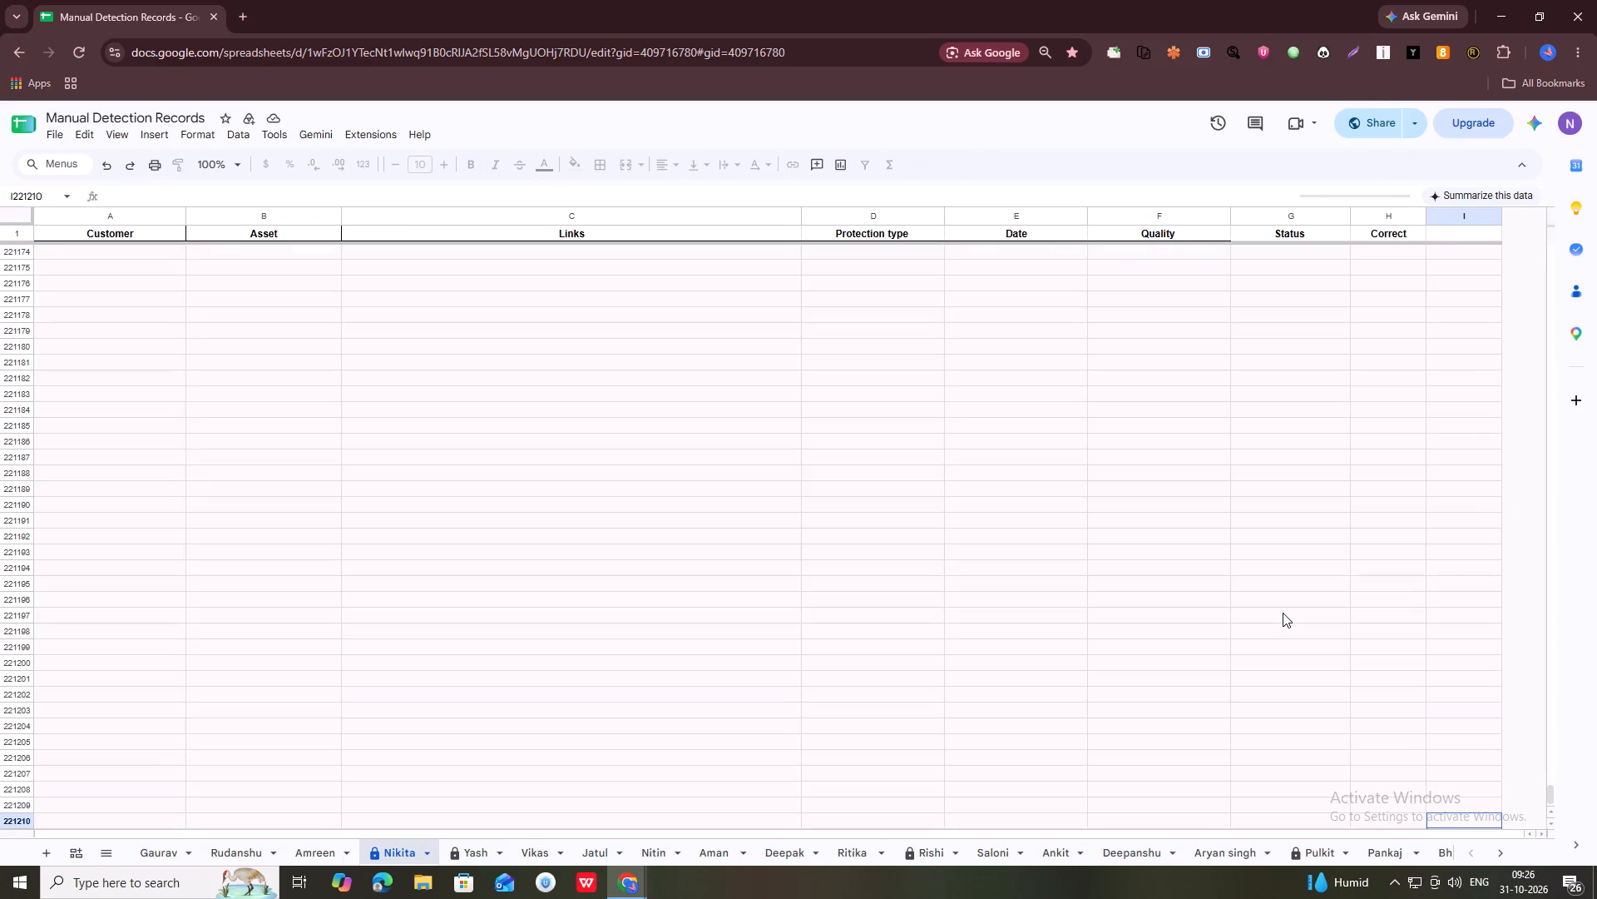
pyautogui.press('Left')
pyautogui.press('Left')
pyautogui.press('Left')
pyautogui.press('Left')
pyautogui.press('Left')
pyautogui.press('Left')
pyautogui.press('Left')
pyautogui.press('Left')
pyautogui.press('Left')
pyautogui.press('Left')
pyautogui.press('Left')
pyautogui.press('Left')
pyautogui.press('Left')
pyautogui.press('Left')
pyautogui.press('Left')
pyautogui.click(165, 817)
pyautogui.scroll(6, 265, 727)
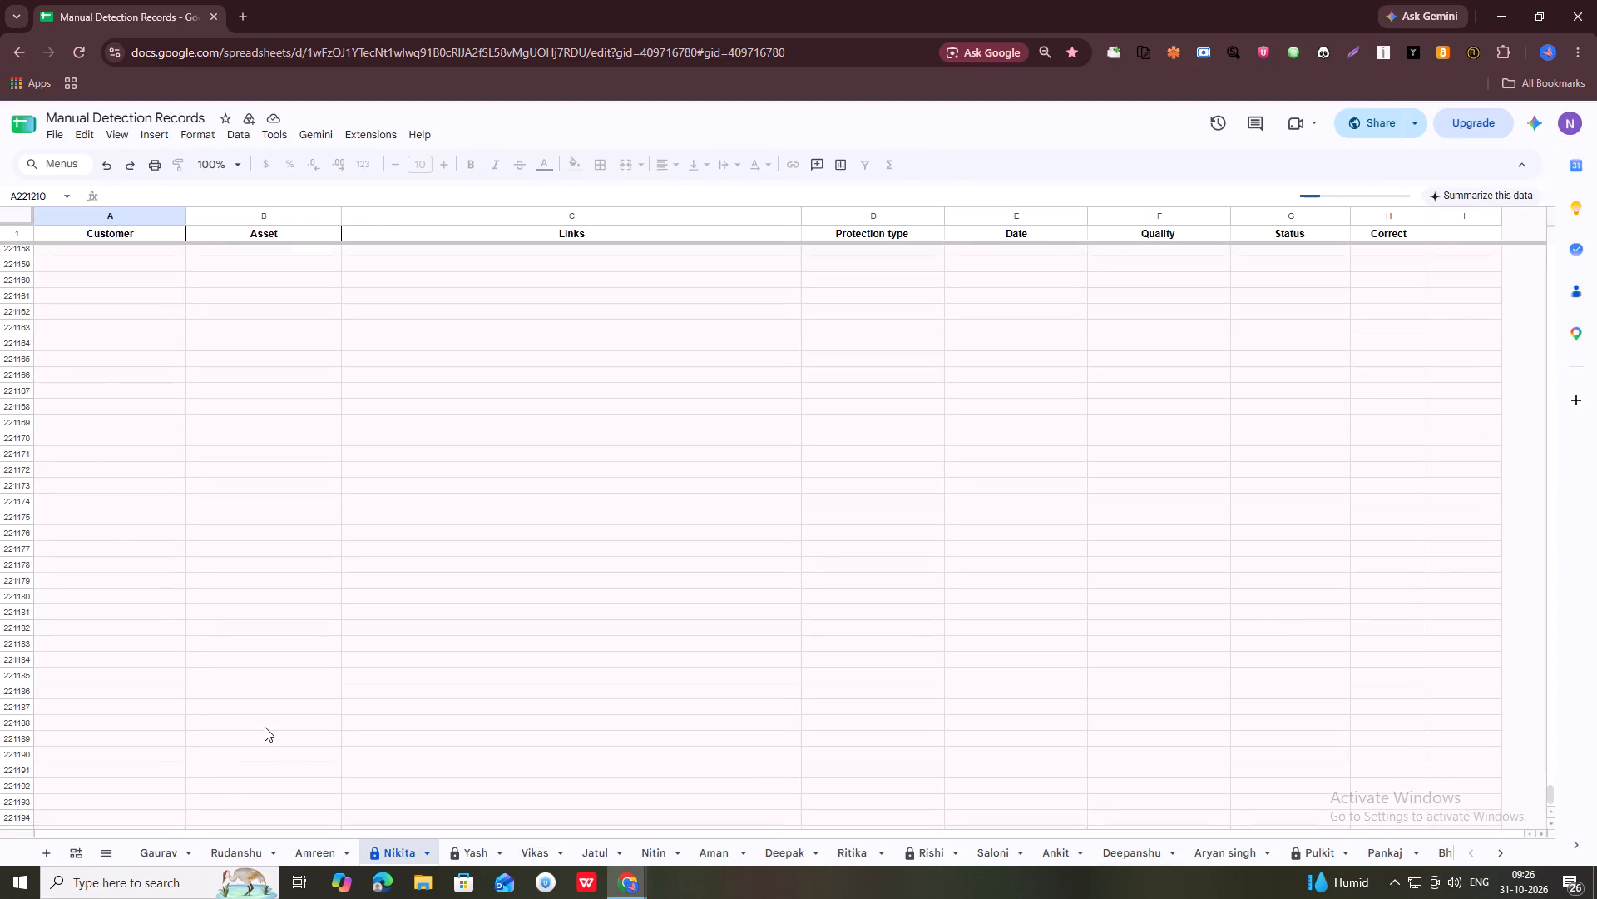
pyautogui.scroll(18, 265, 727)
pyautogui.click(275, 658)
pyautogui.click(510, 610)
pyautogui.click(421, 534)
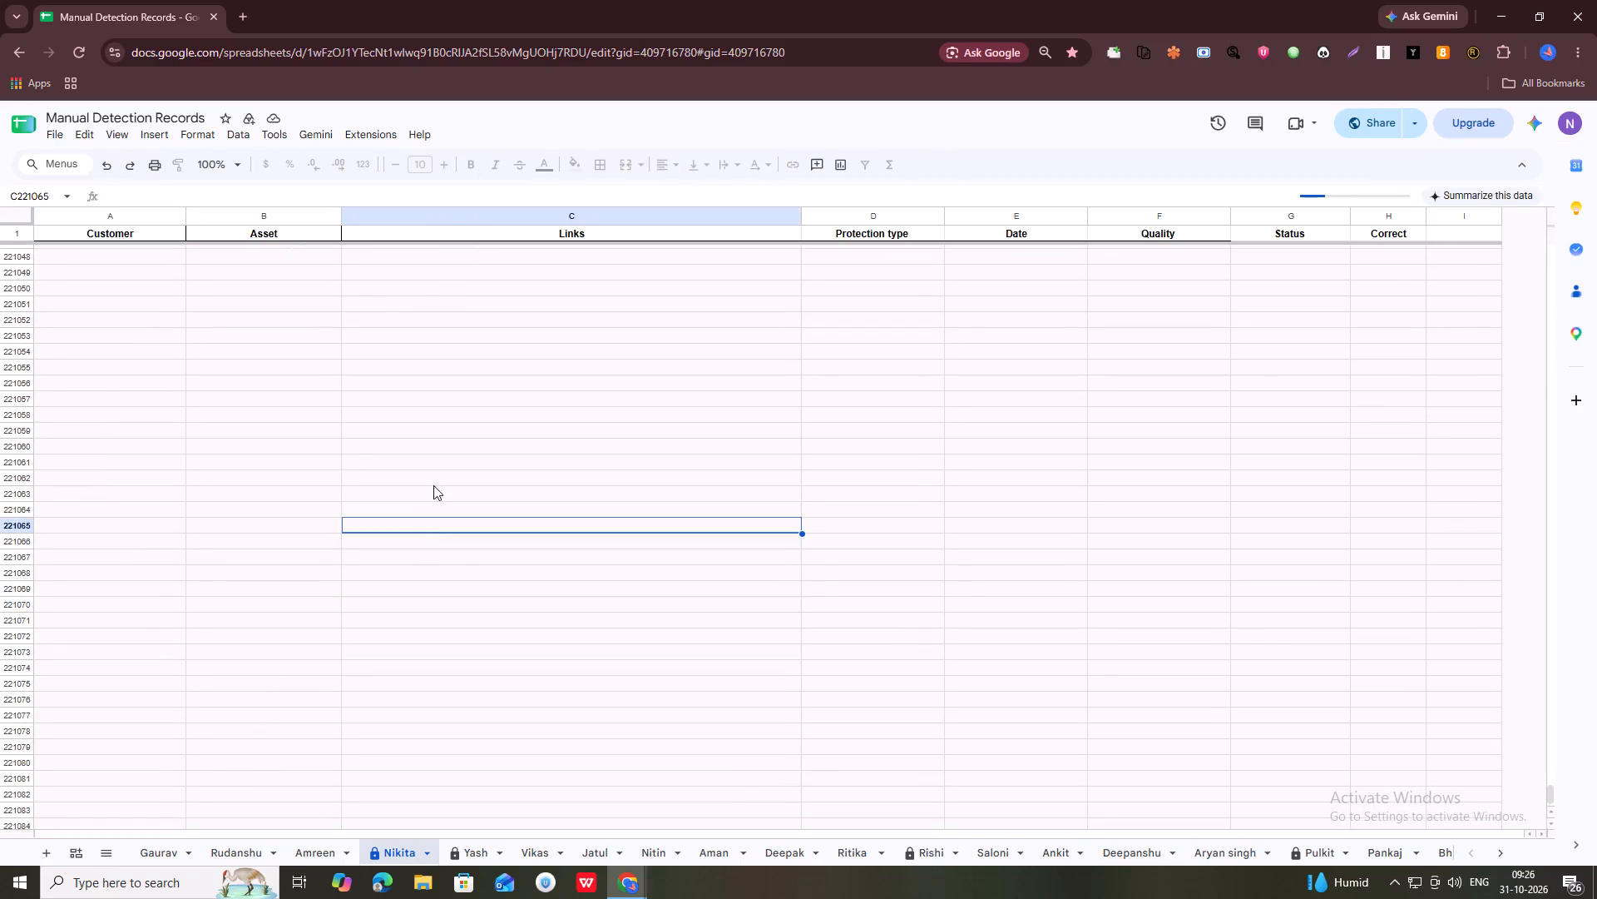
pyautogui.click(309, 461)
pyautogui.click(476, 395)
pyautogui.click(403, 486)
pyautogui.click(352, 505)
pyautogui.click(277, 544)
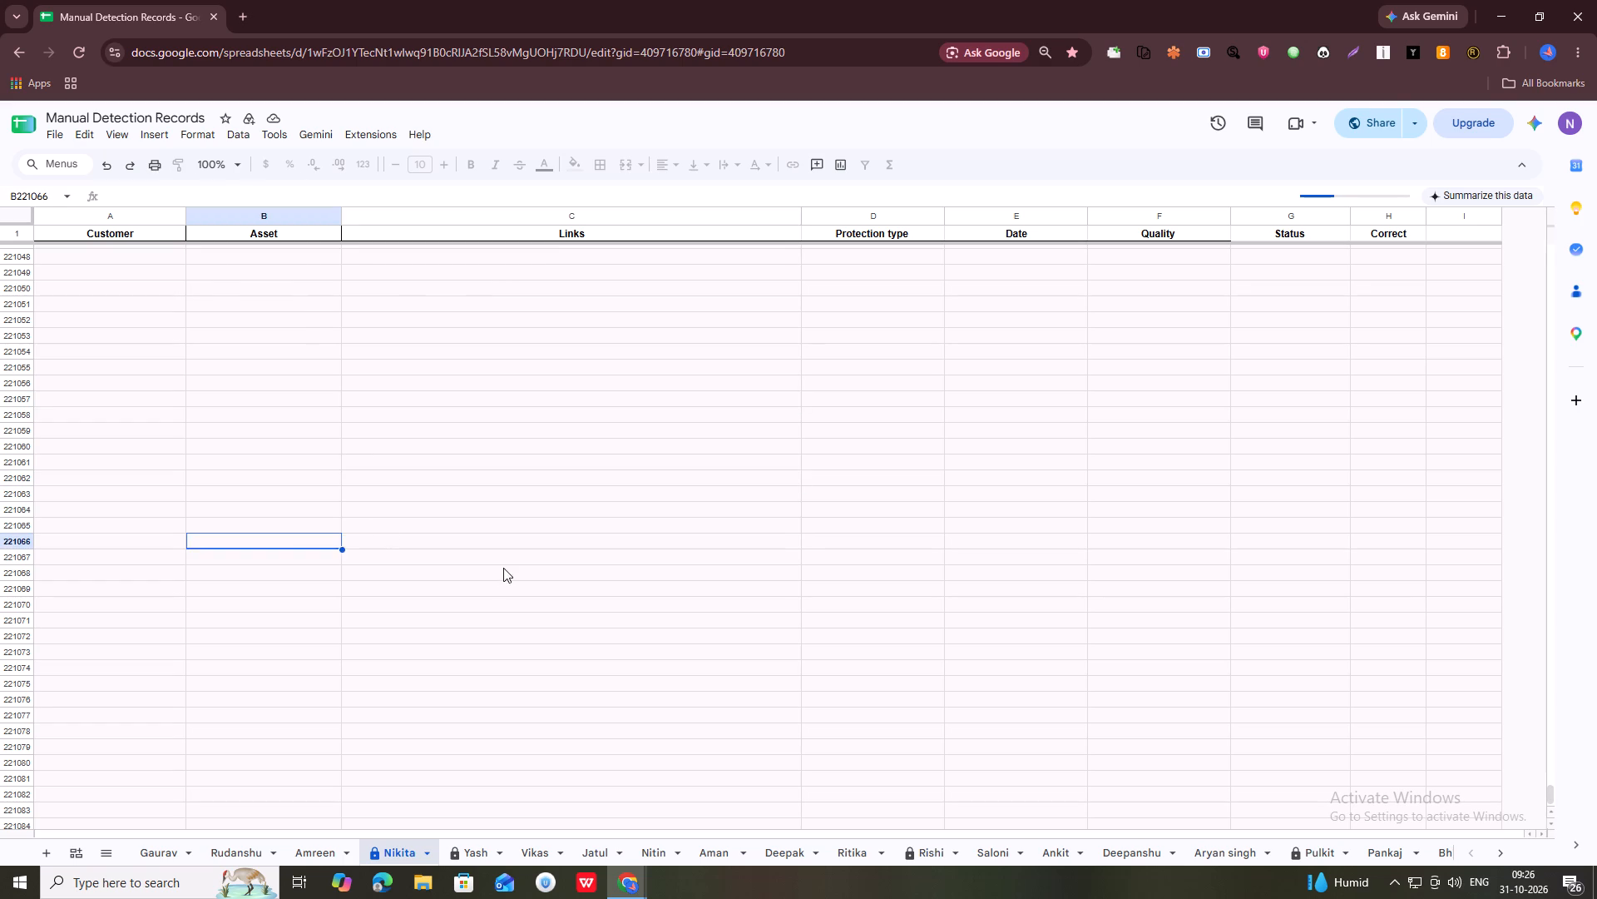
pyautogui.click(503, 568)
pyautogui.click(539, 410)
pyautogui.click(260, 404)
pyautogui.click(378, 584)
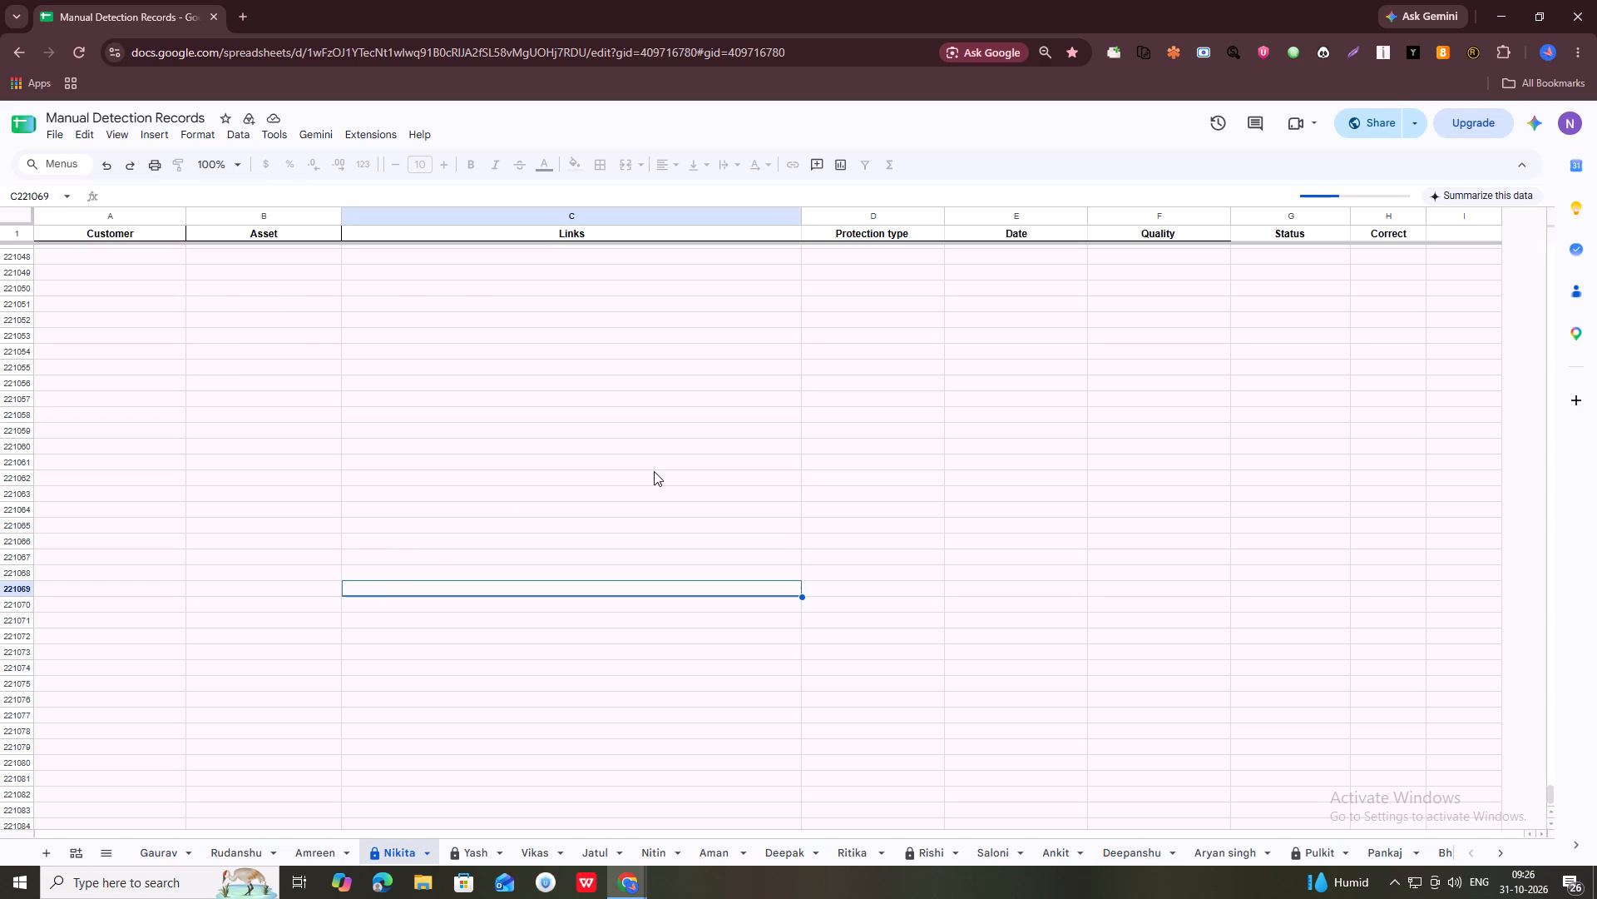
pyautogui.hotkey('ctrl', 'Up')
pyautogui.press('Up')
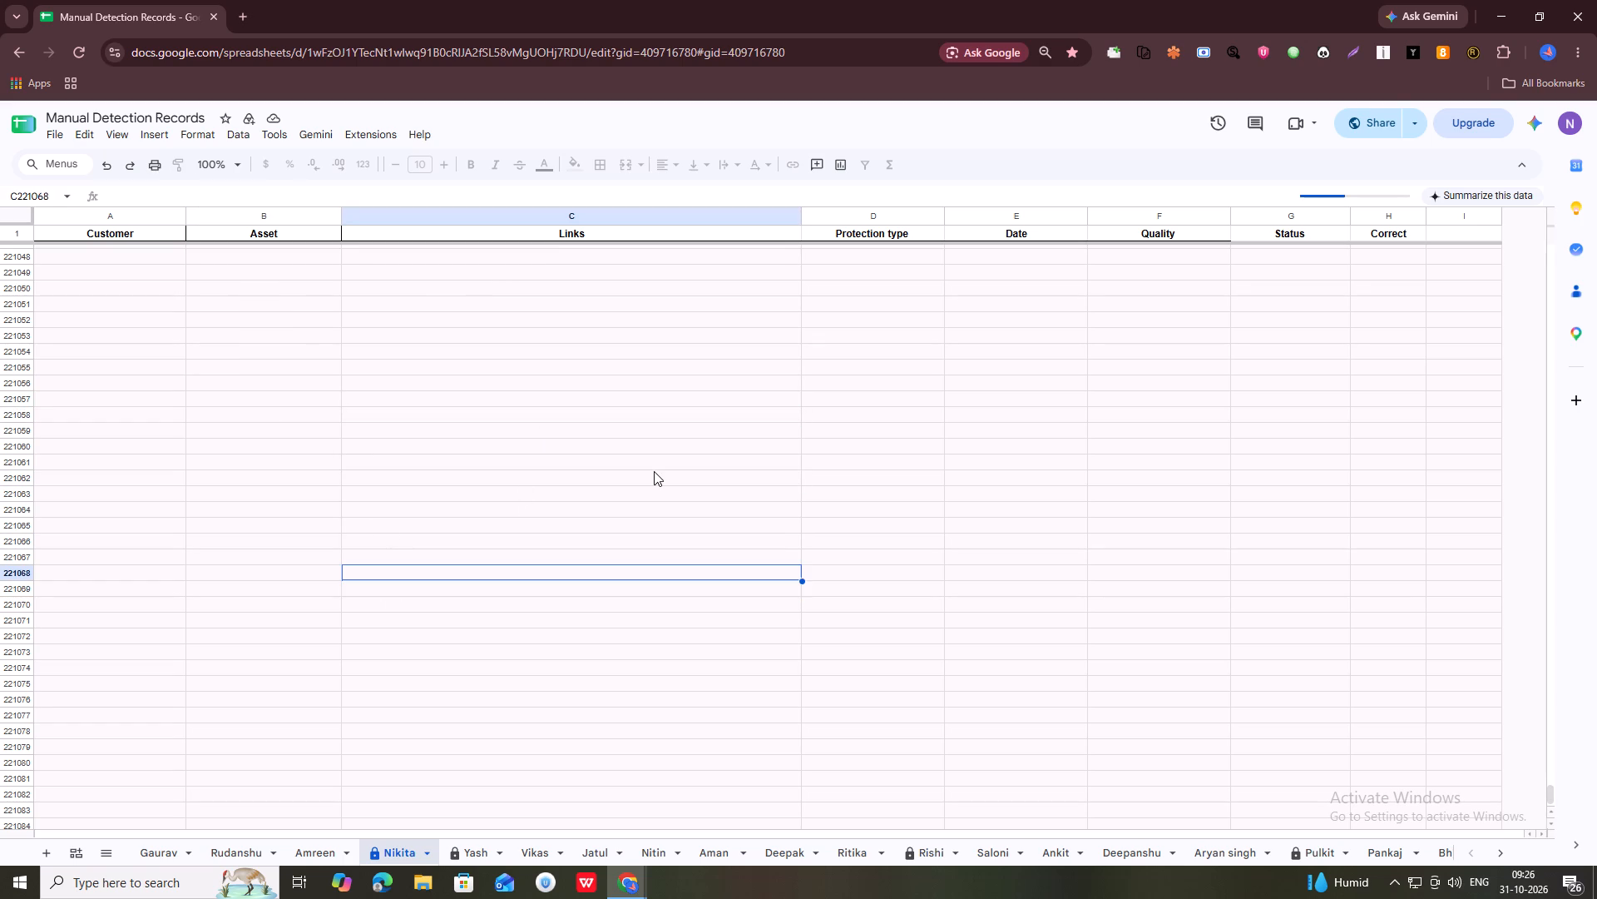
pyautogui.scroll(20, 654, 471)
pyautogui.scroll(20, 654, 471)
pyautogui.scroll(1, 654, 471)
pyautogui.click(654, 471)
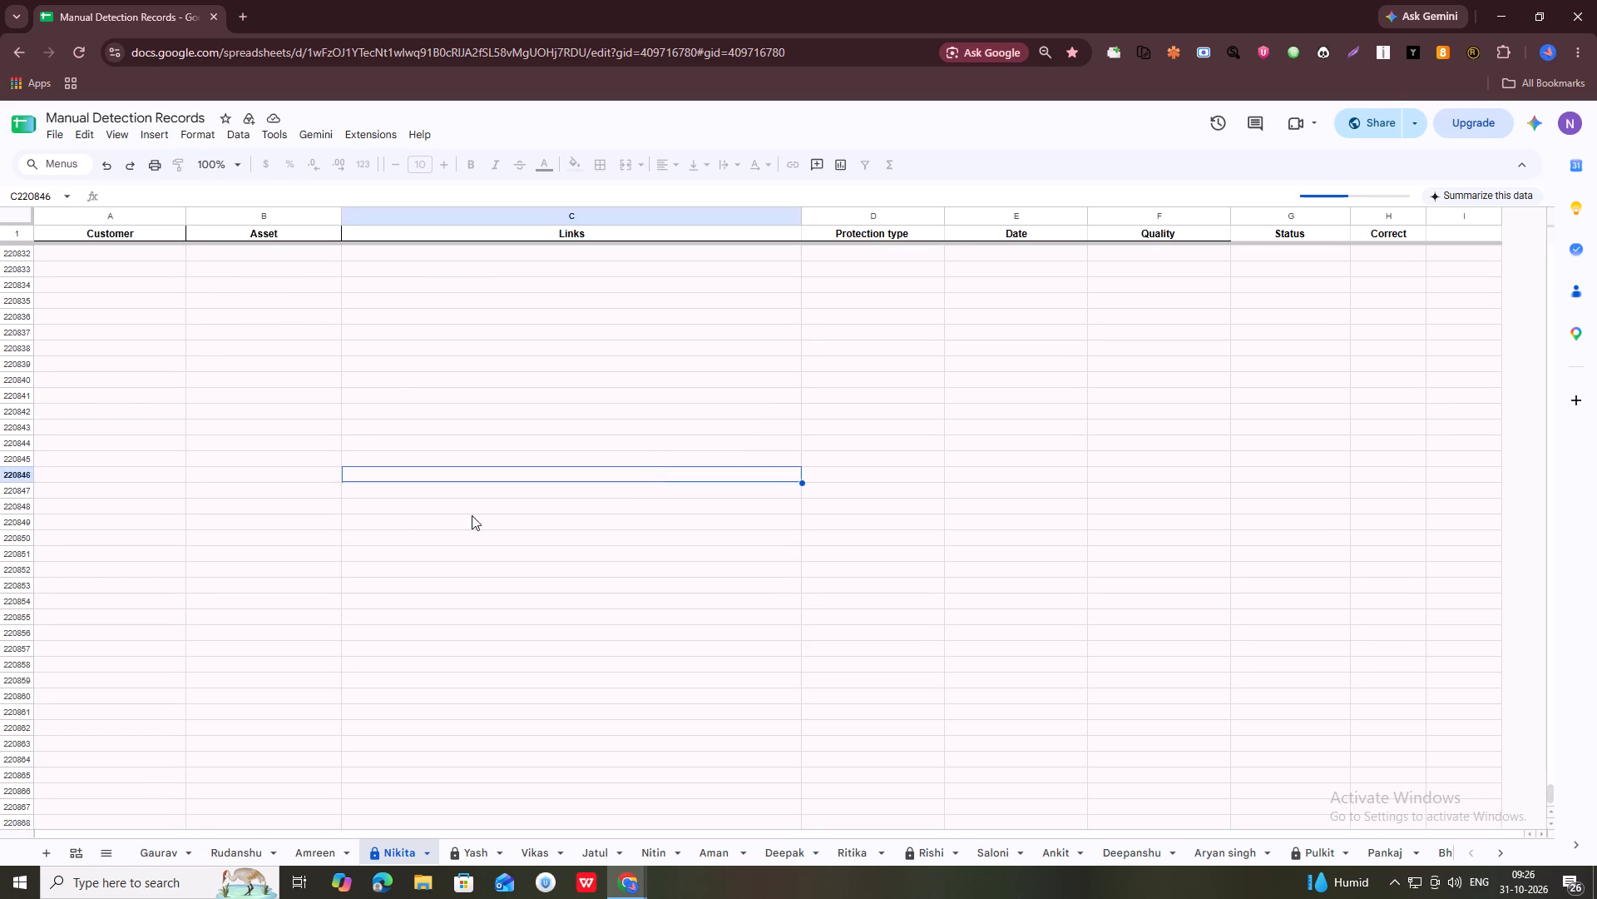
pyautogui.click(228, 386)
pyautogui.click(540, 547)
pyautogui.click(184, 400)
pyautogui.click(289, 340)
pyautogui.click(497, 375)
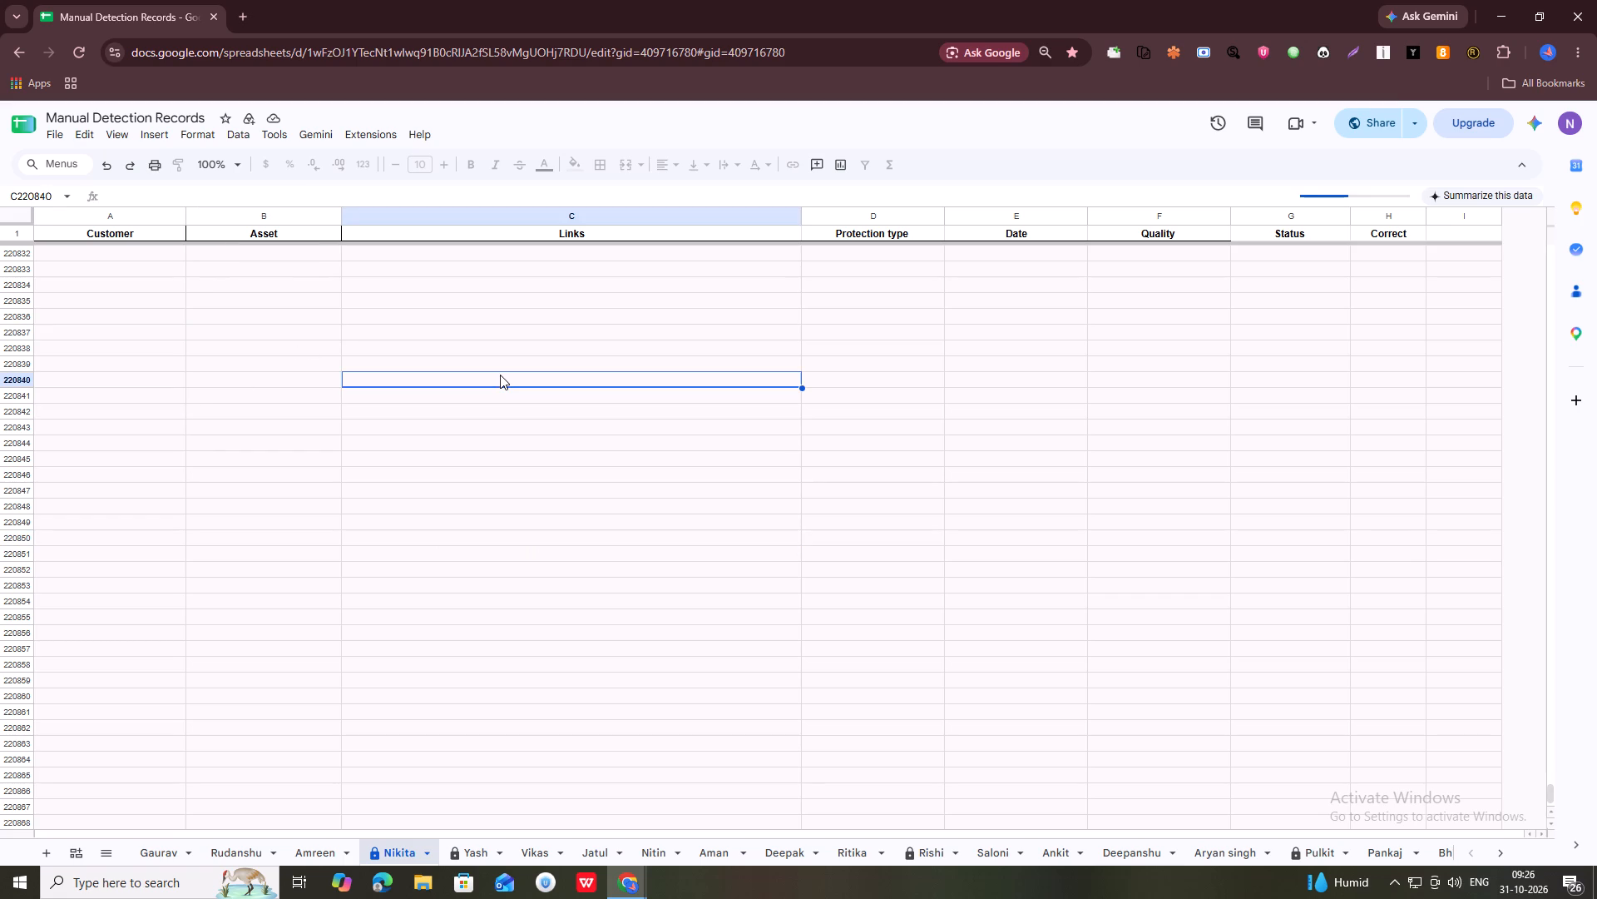
# Jump up from the empty rows to the last filled record in the Links column.
pyautogui.press('Up')
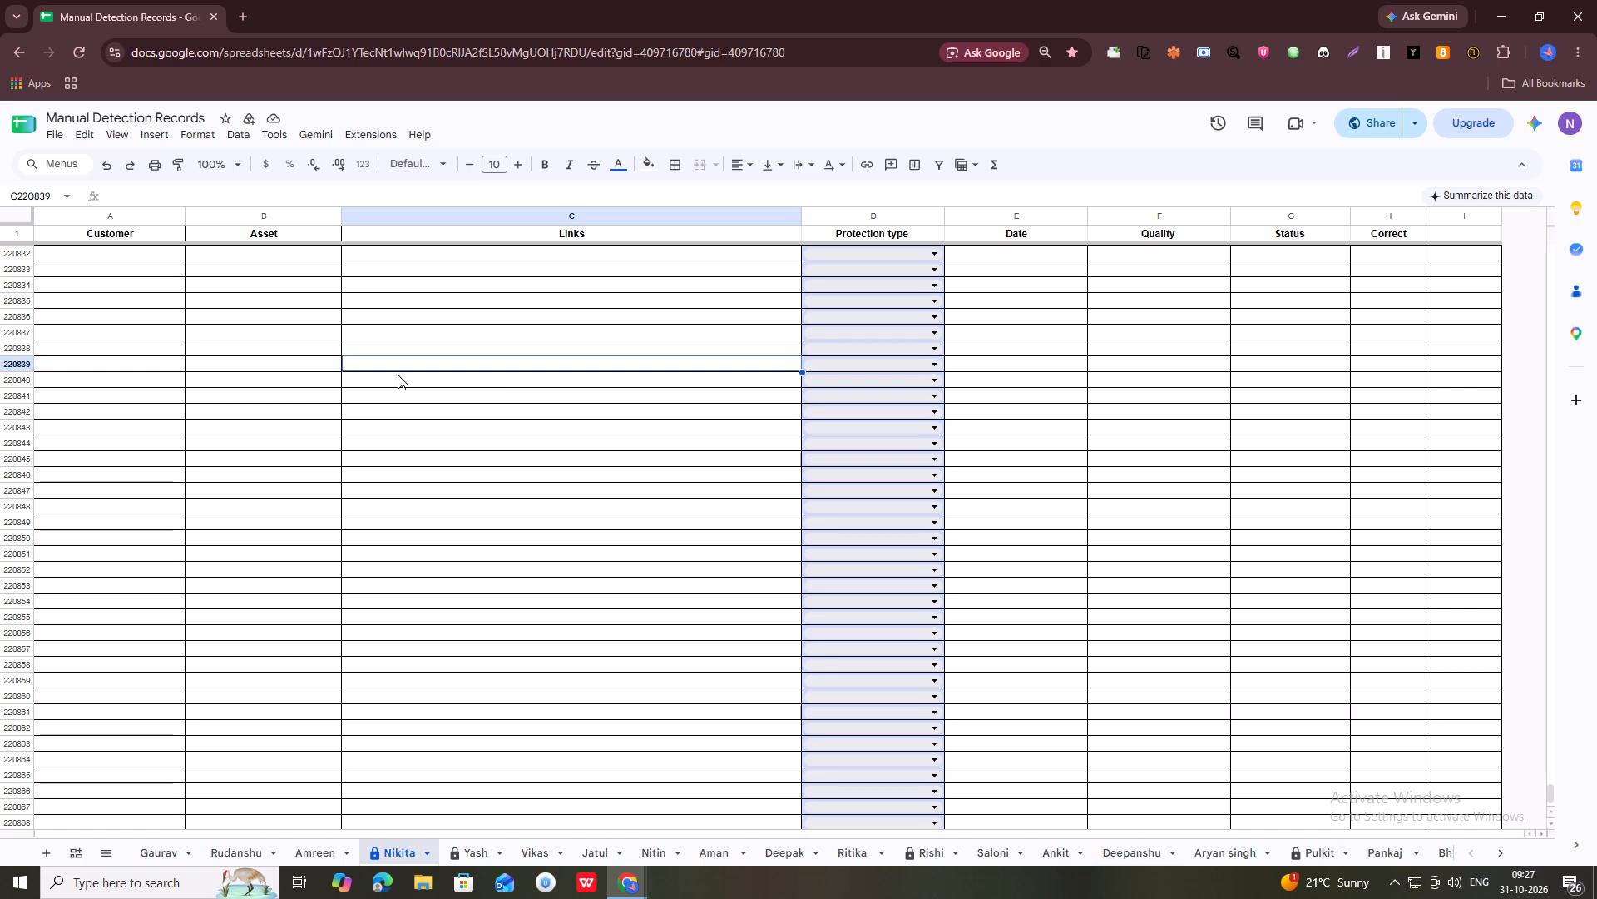
pyautogui.hotkey('ctrl', 'Up')
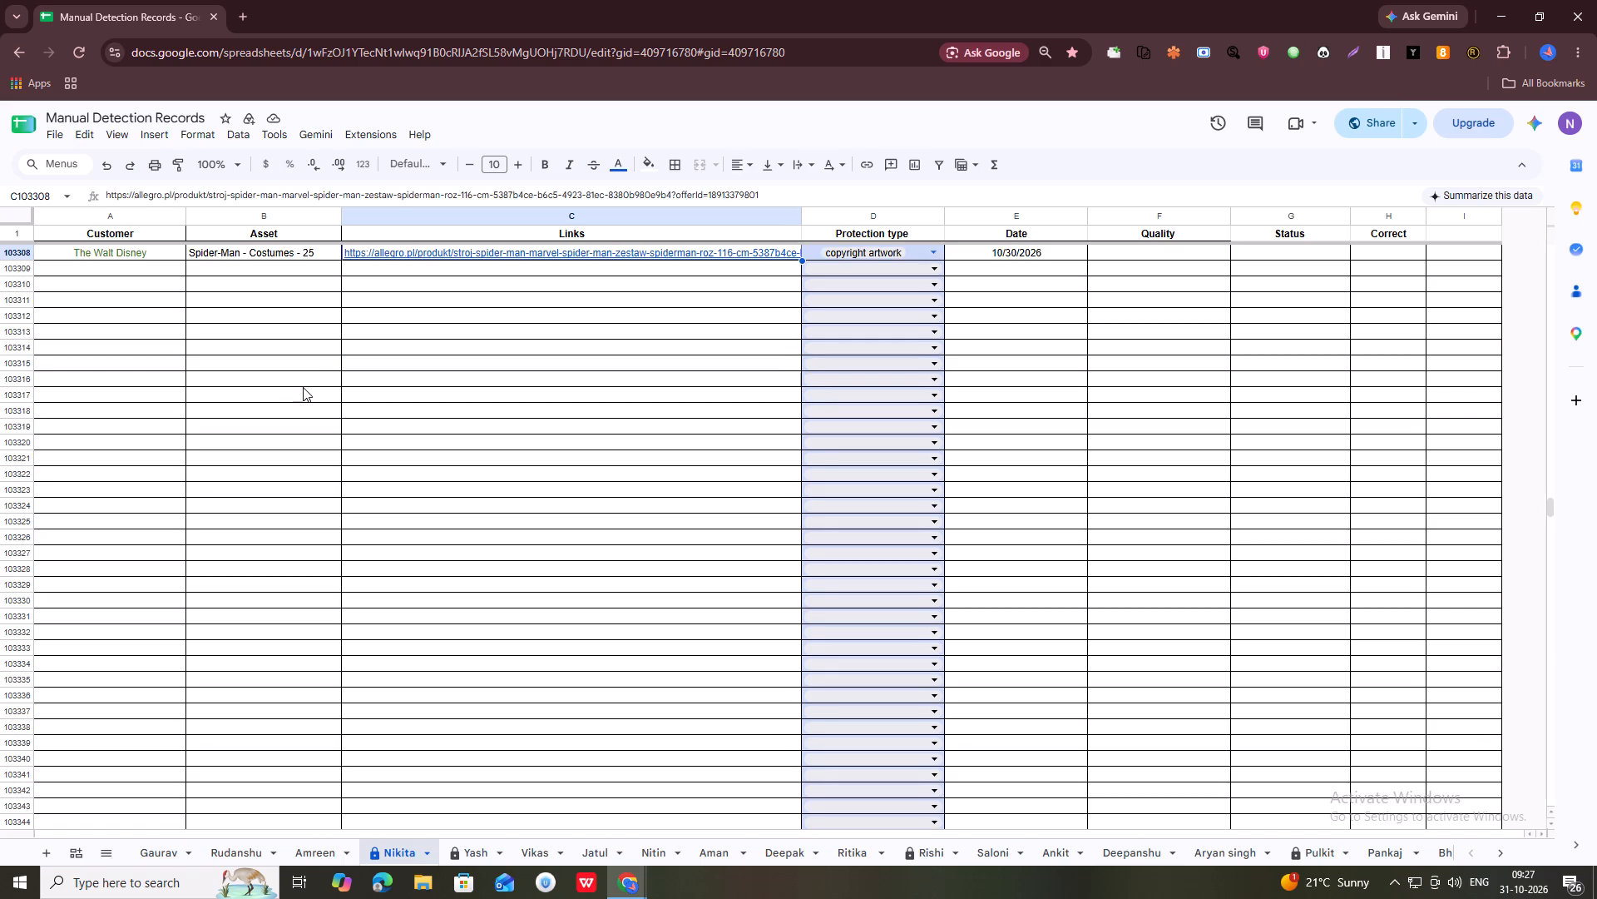
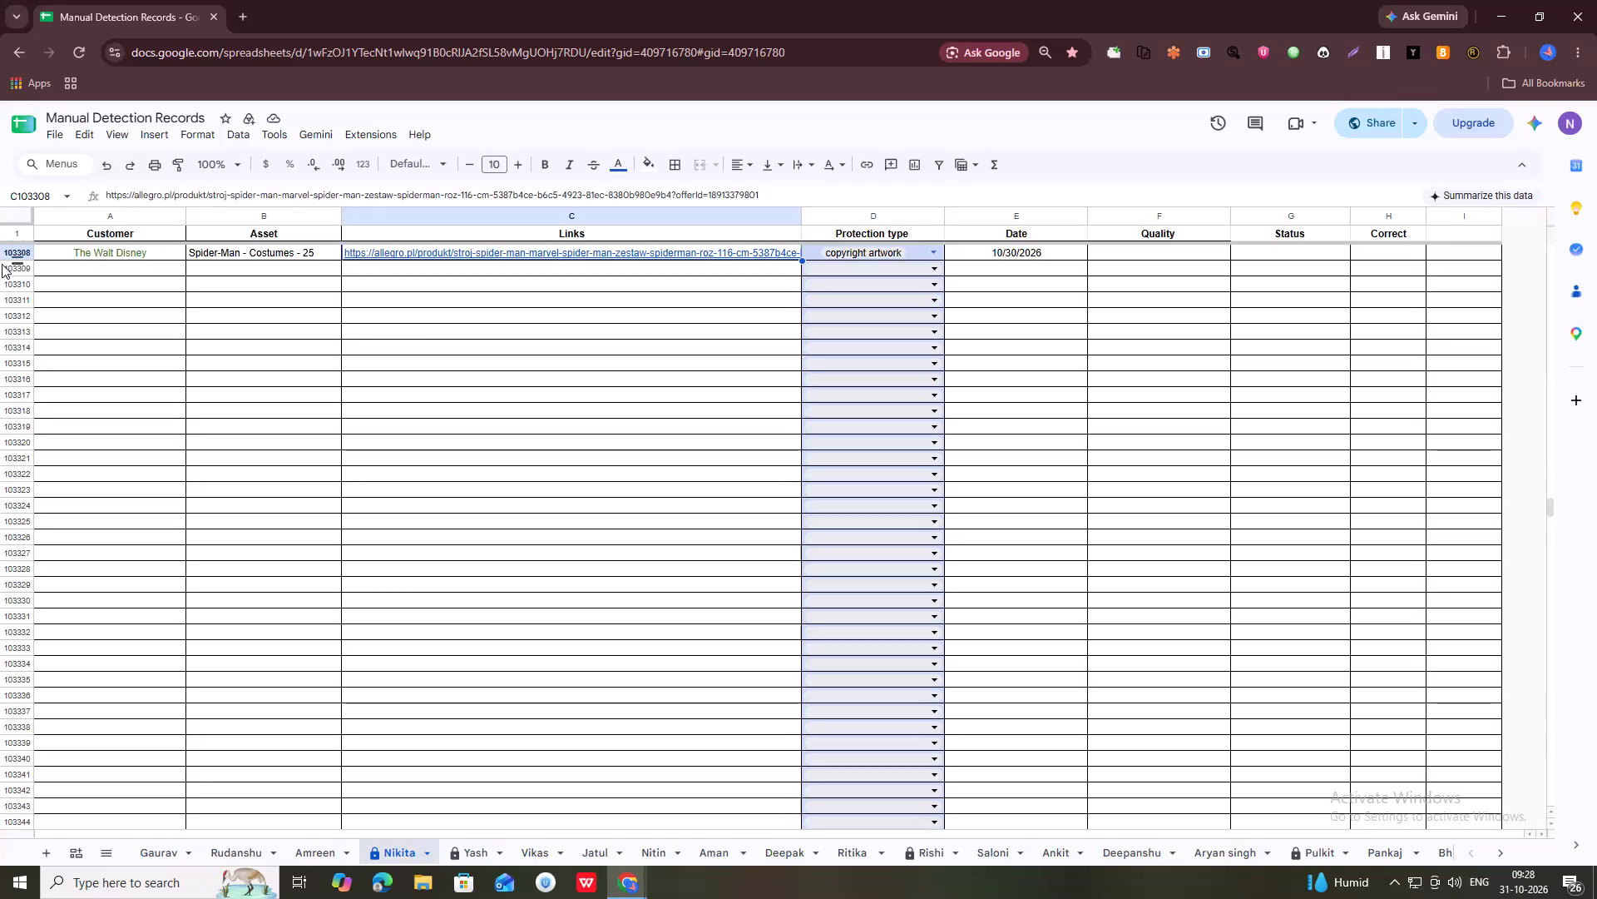
# Fill row 103309, the first empty row below the last record, with light purple.
pyautogui.click(643, 169)
pyautogui.click(785, 246)
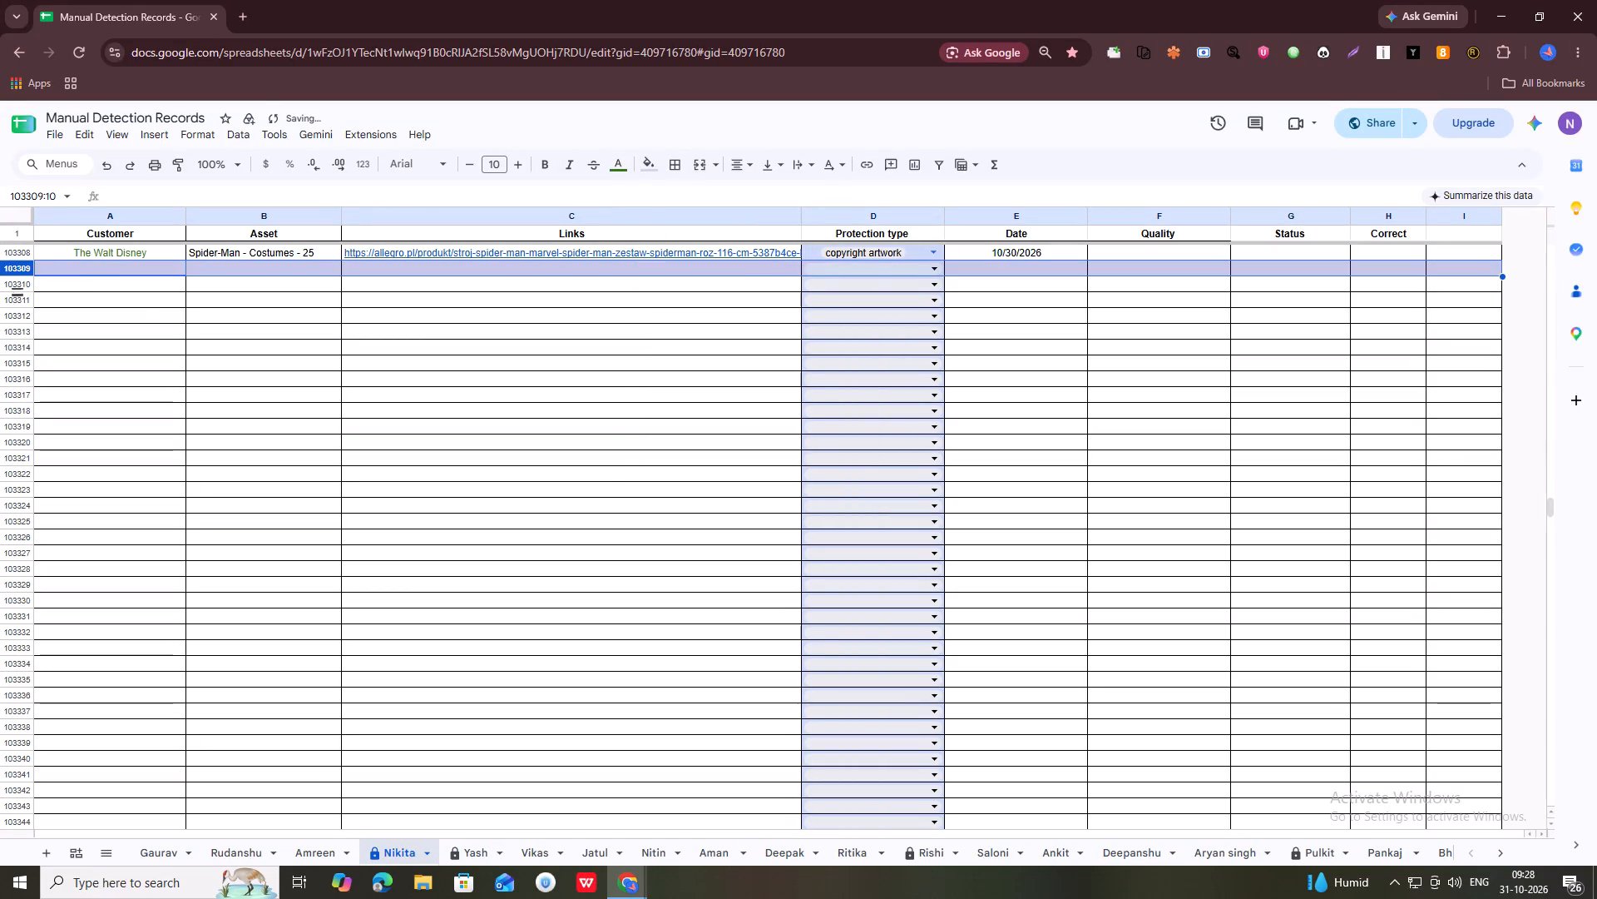
pyautogui.click(75, 276)
pyautogui.click(99, 287)
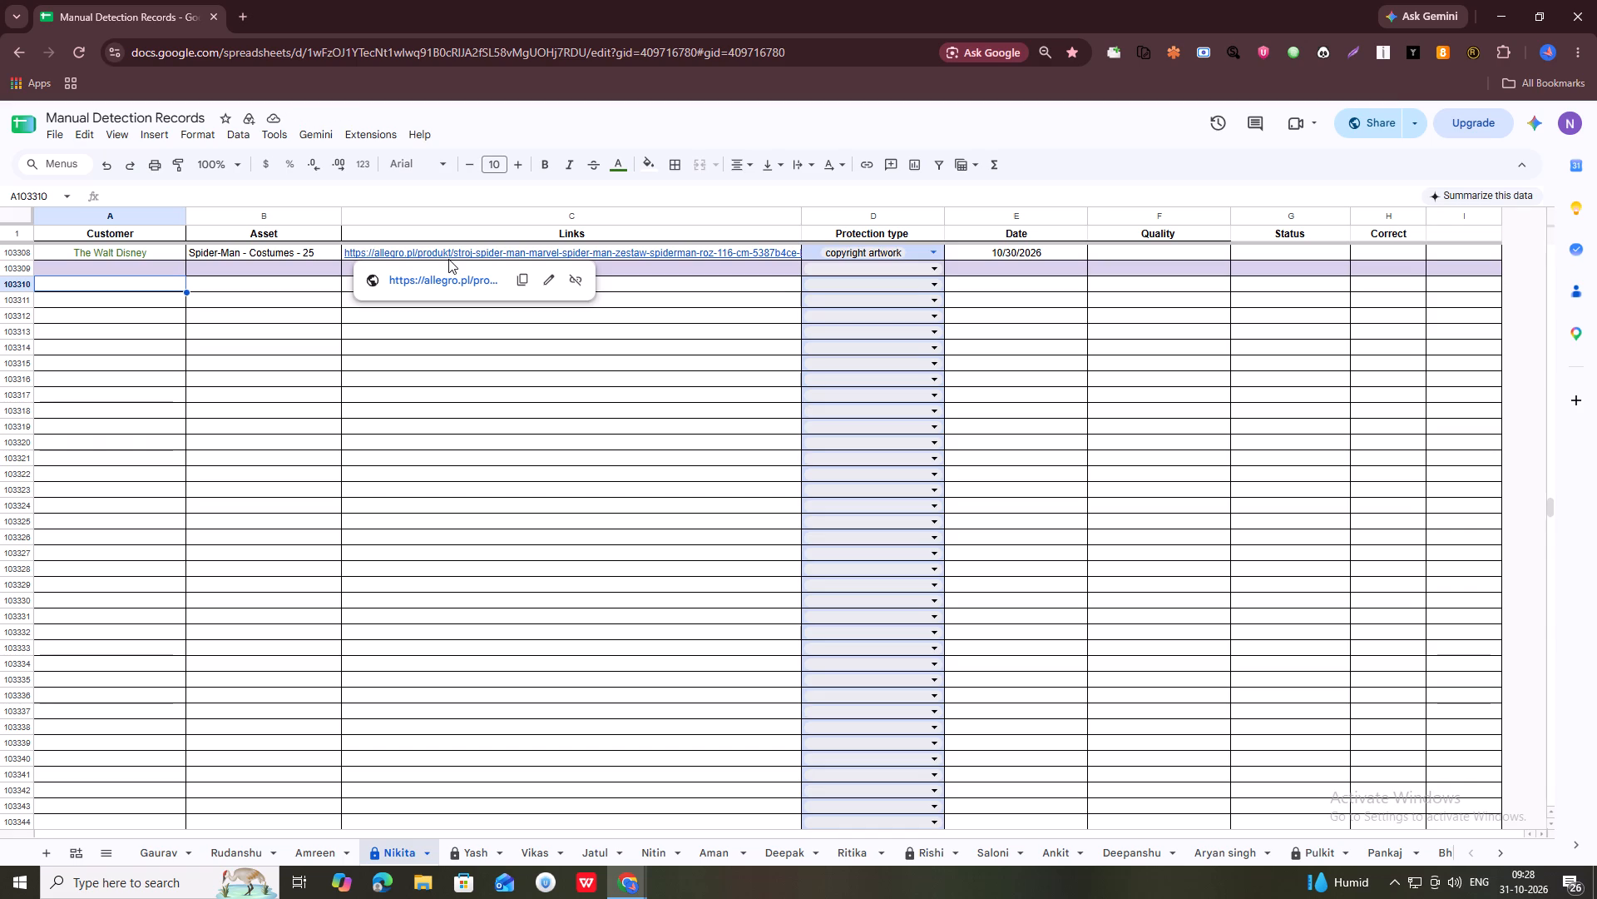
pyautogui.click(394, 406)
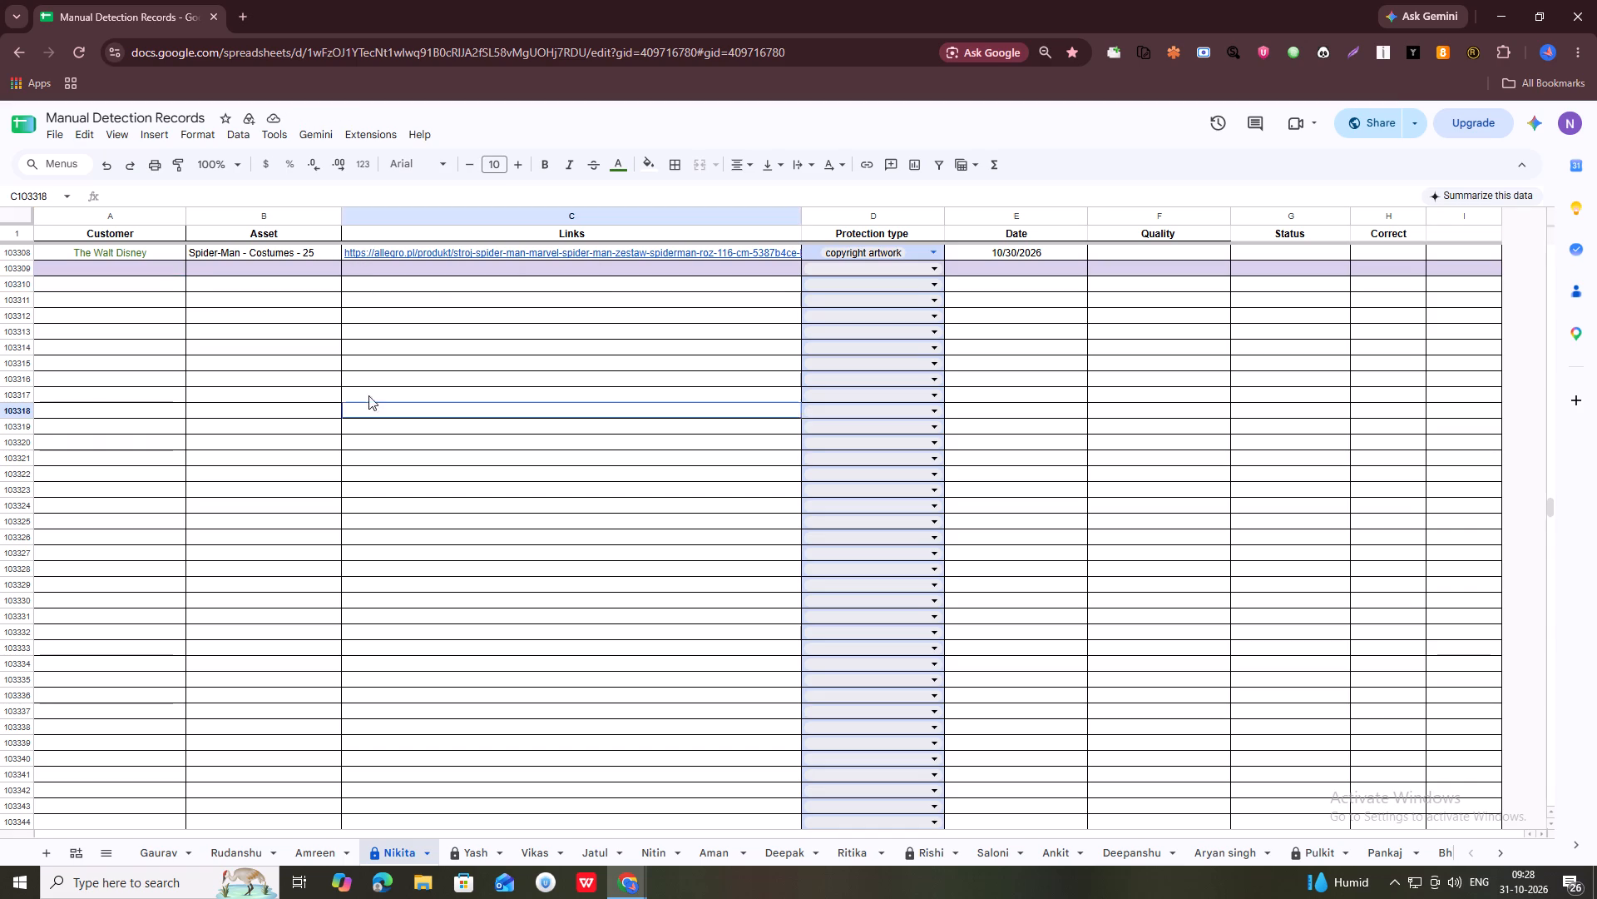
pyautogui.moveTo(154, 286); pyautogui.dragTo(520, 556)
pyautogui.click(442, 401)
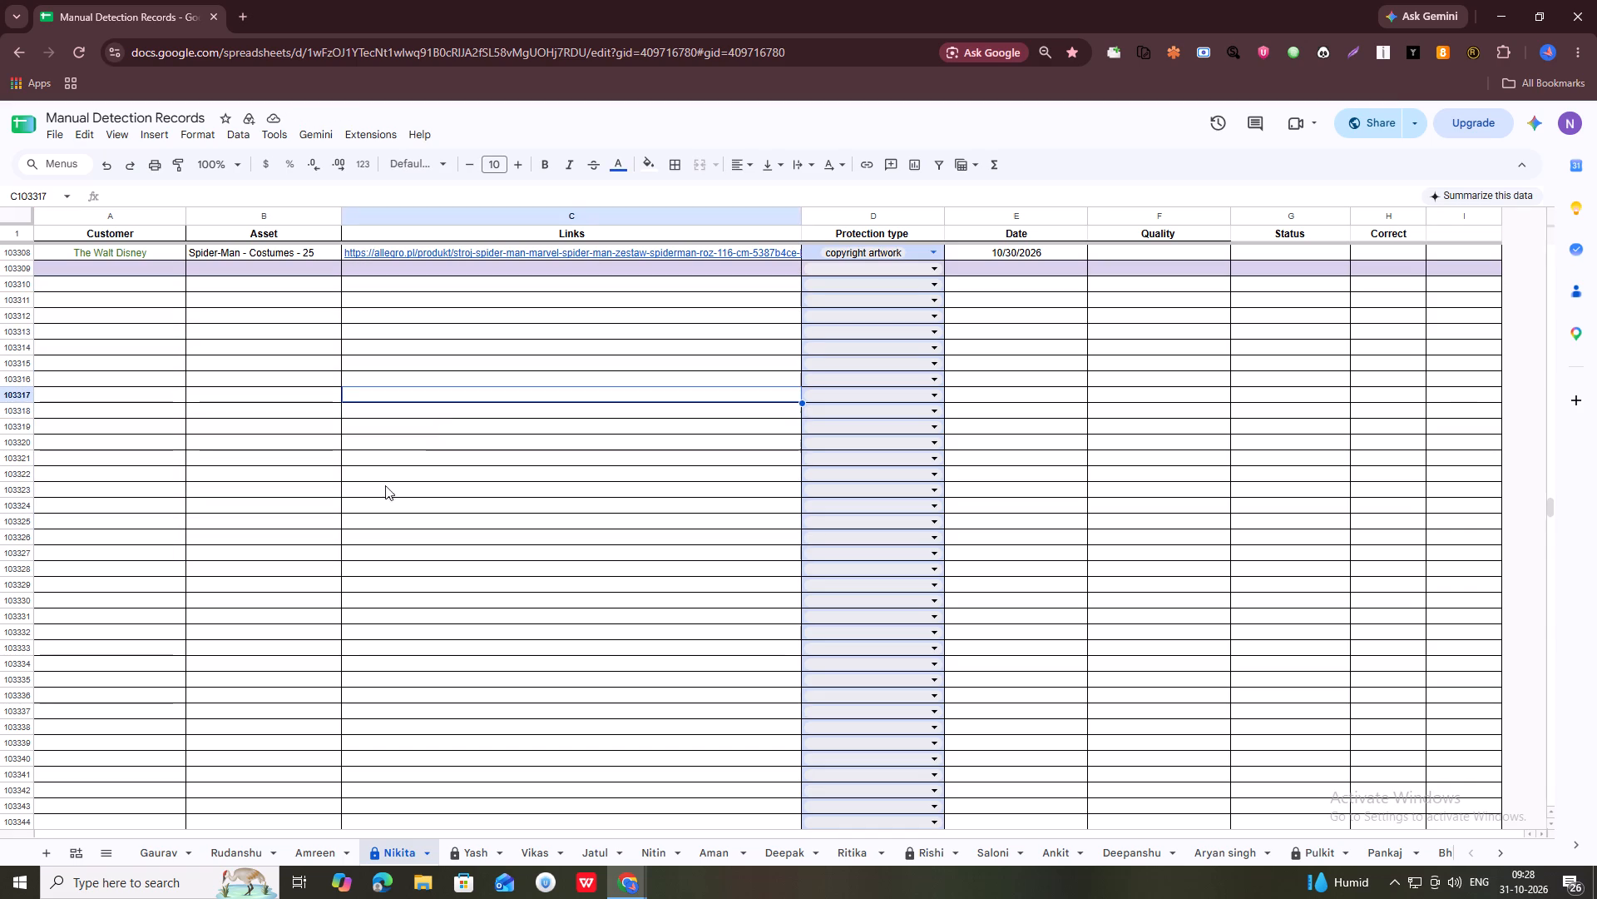
# Switch to the NEW 01 - Calendar spreadsheet and find the 31/10 column of the OCT 26 - OCT 31 week.
pyautogui.hotkey('alt', 'Tab')
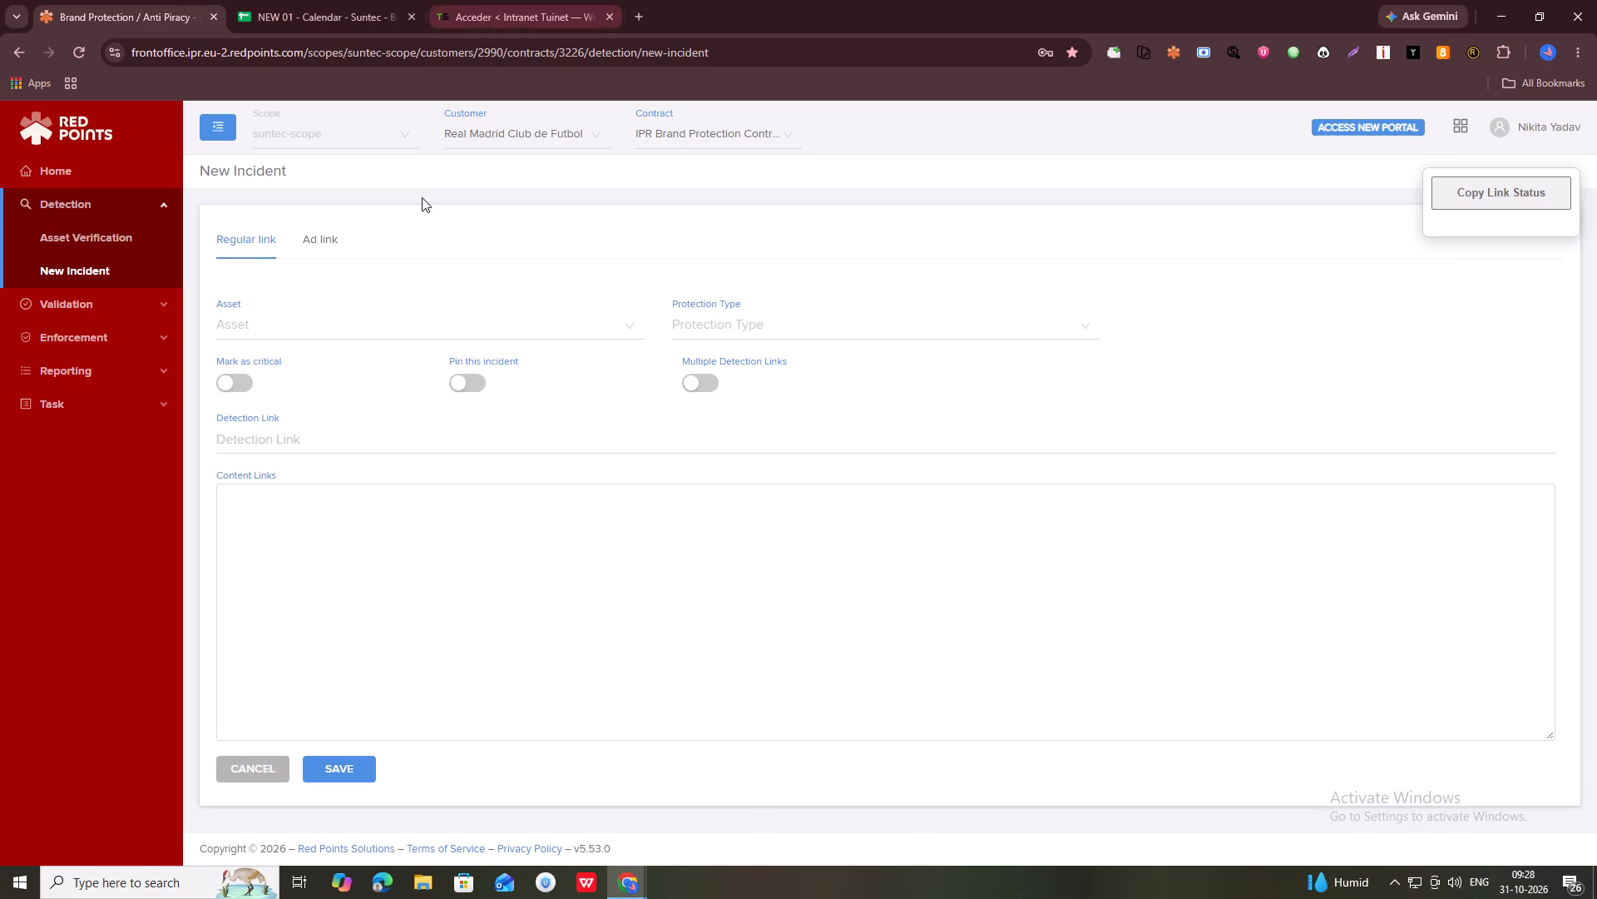
pyautogui.click(395, 0)
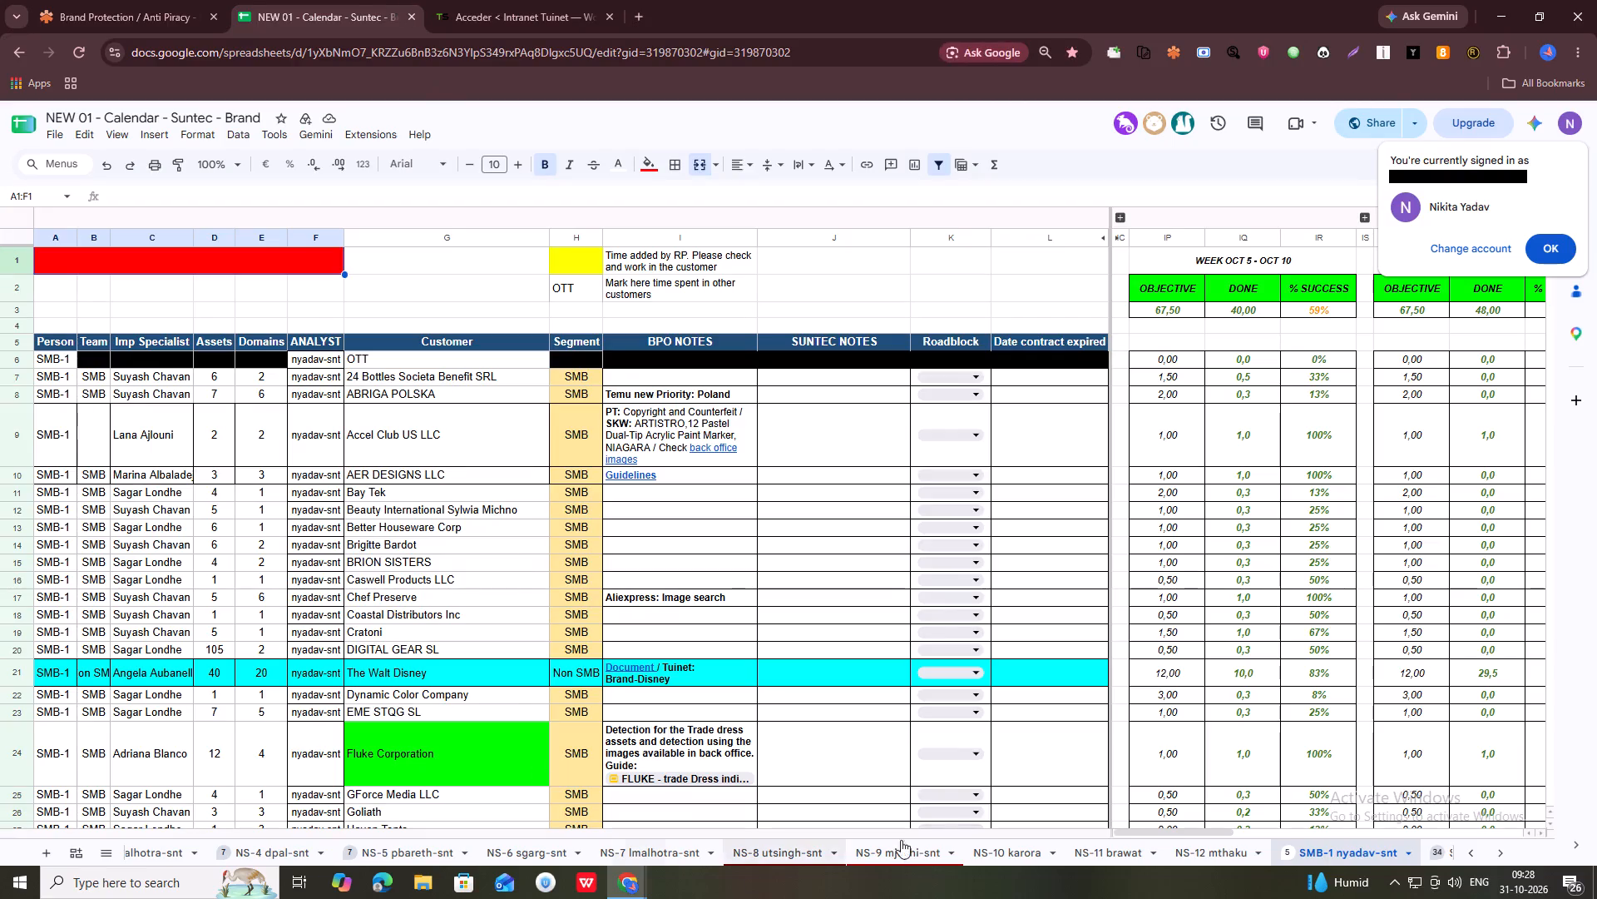
pyautogui.scroll(-7, 810, 615)
pyautogui.scroll(17, 810, 615)
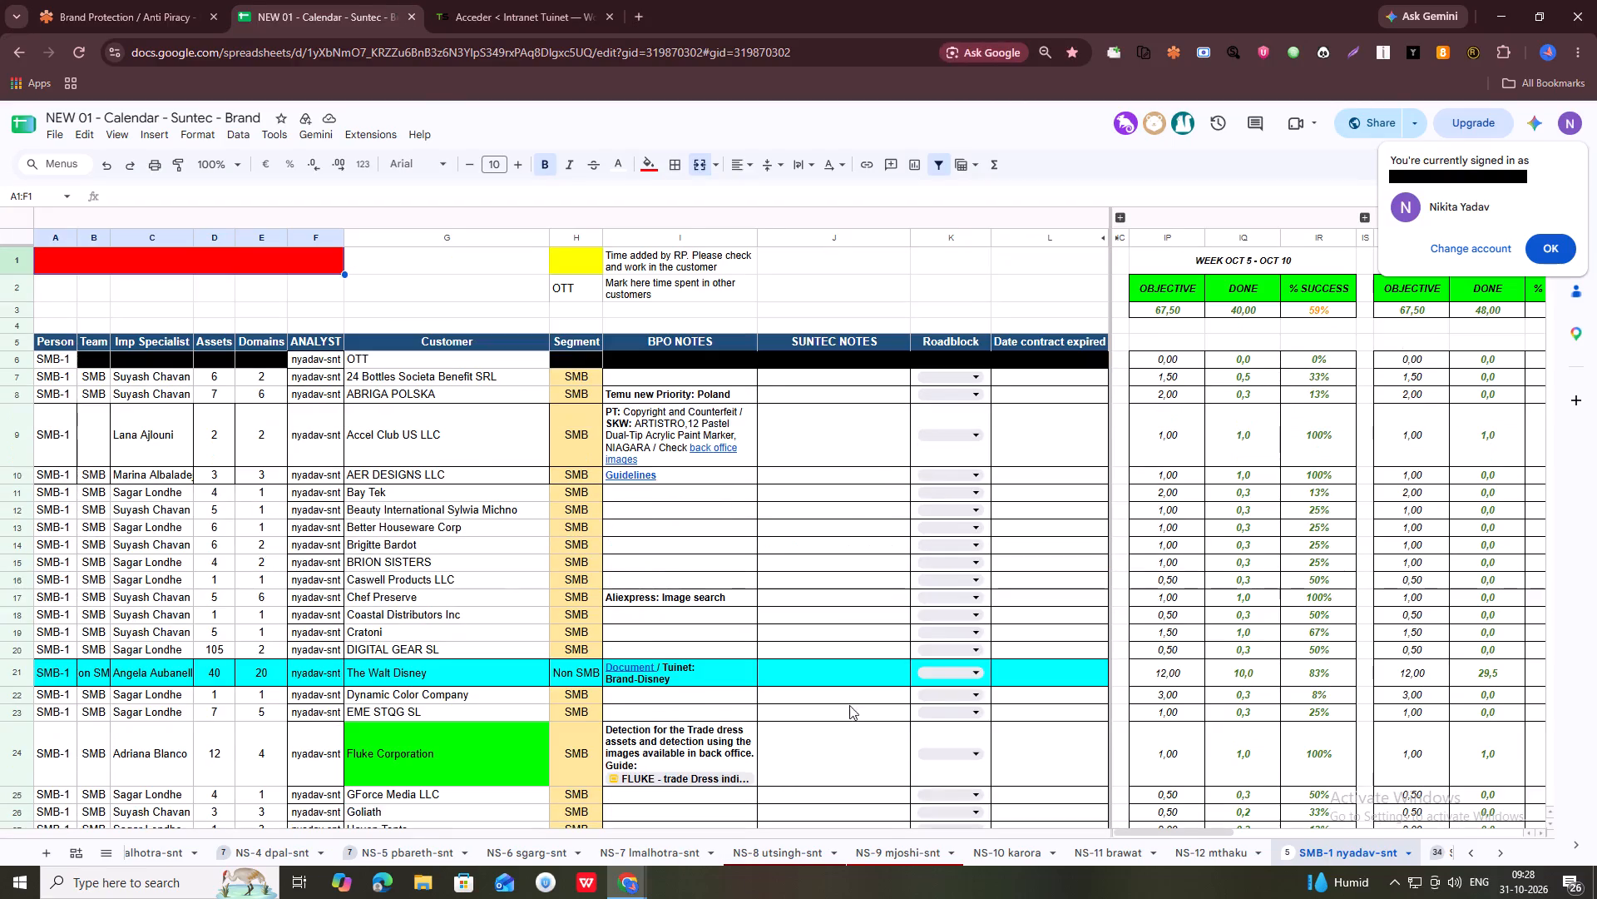
pyautogui.moveTo(1145, 828); pyautogui.dragTo(1256, 825)
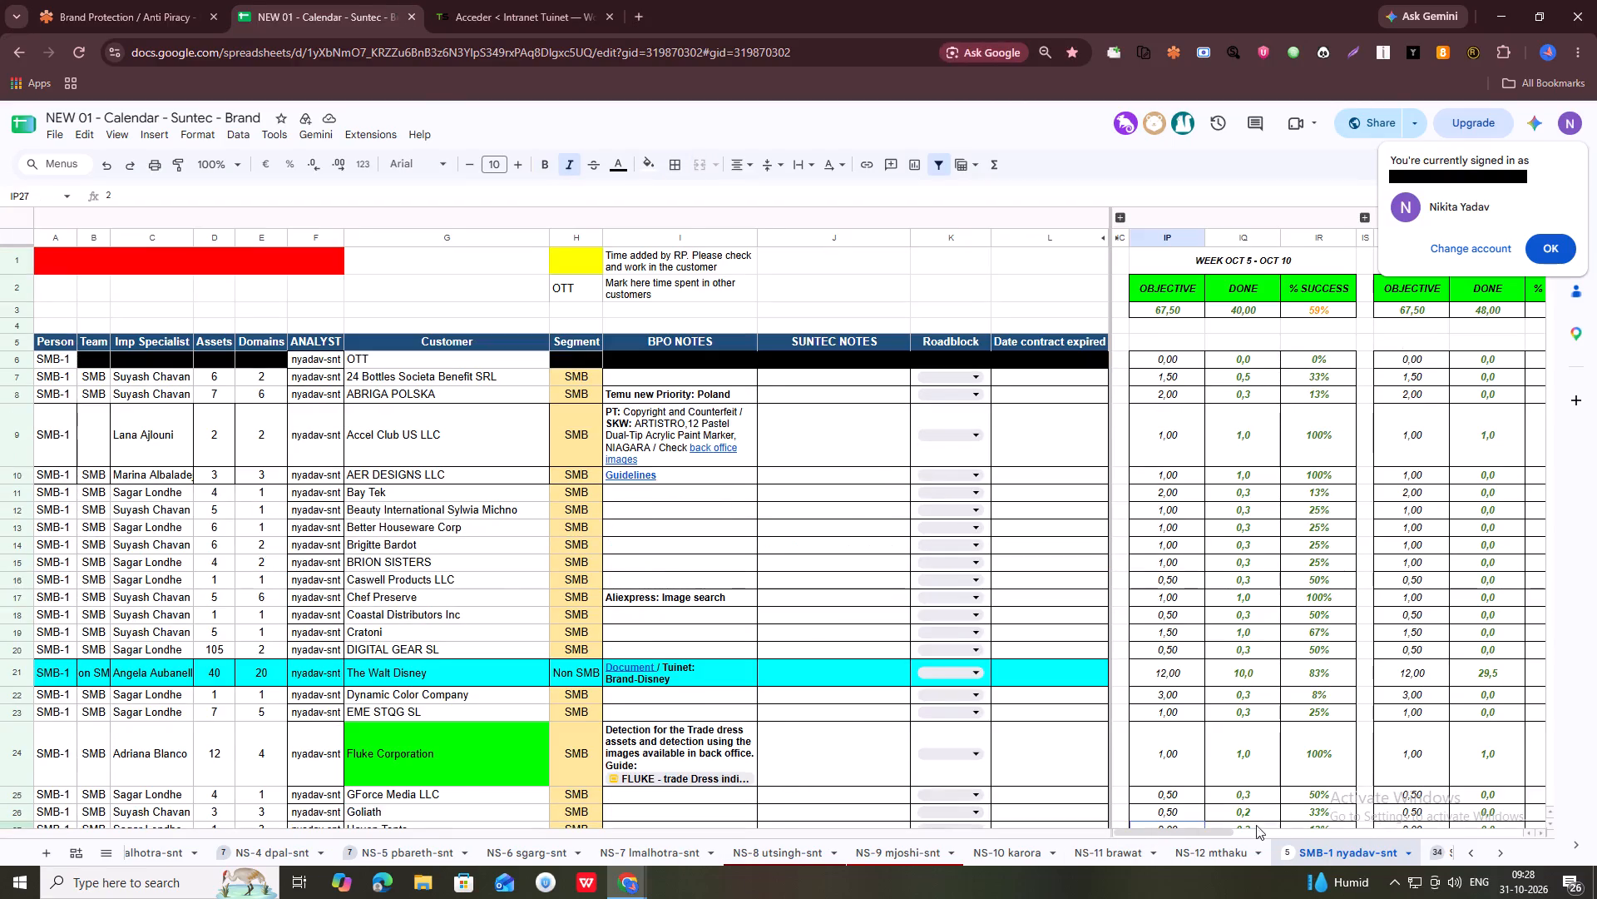
pyautogui.moveTo(1256, 825); pyautogui.dragTo(1281, 822)
pyautogui.moveTo(1177, 835); pyautogui.dragTo(1348, 827)
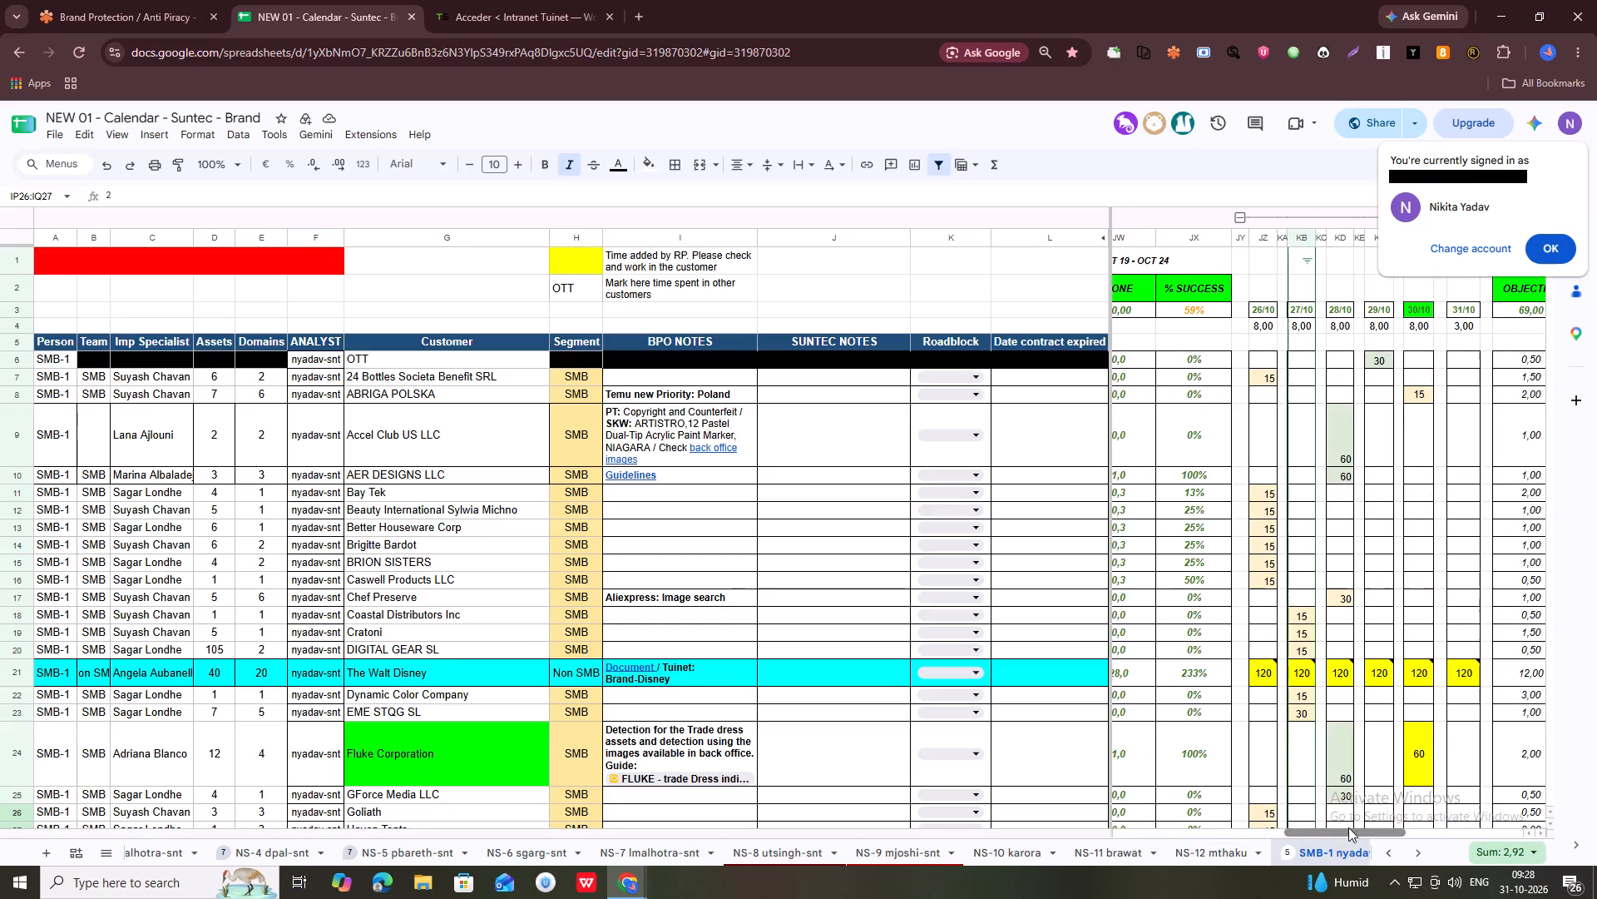
pyautogui.moveTo(1348, 827); pyautogui.dragTo(1384, 816)
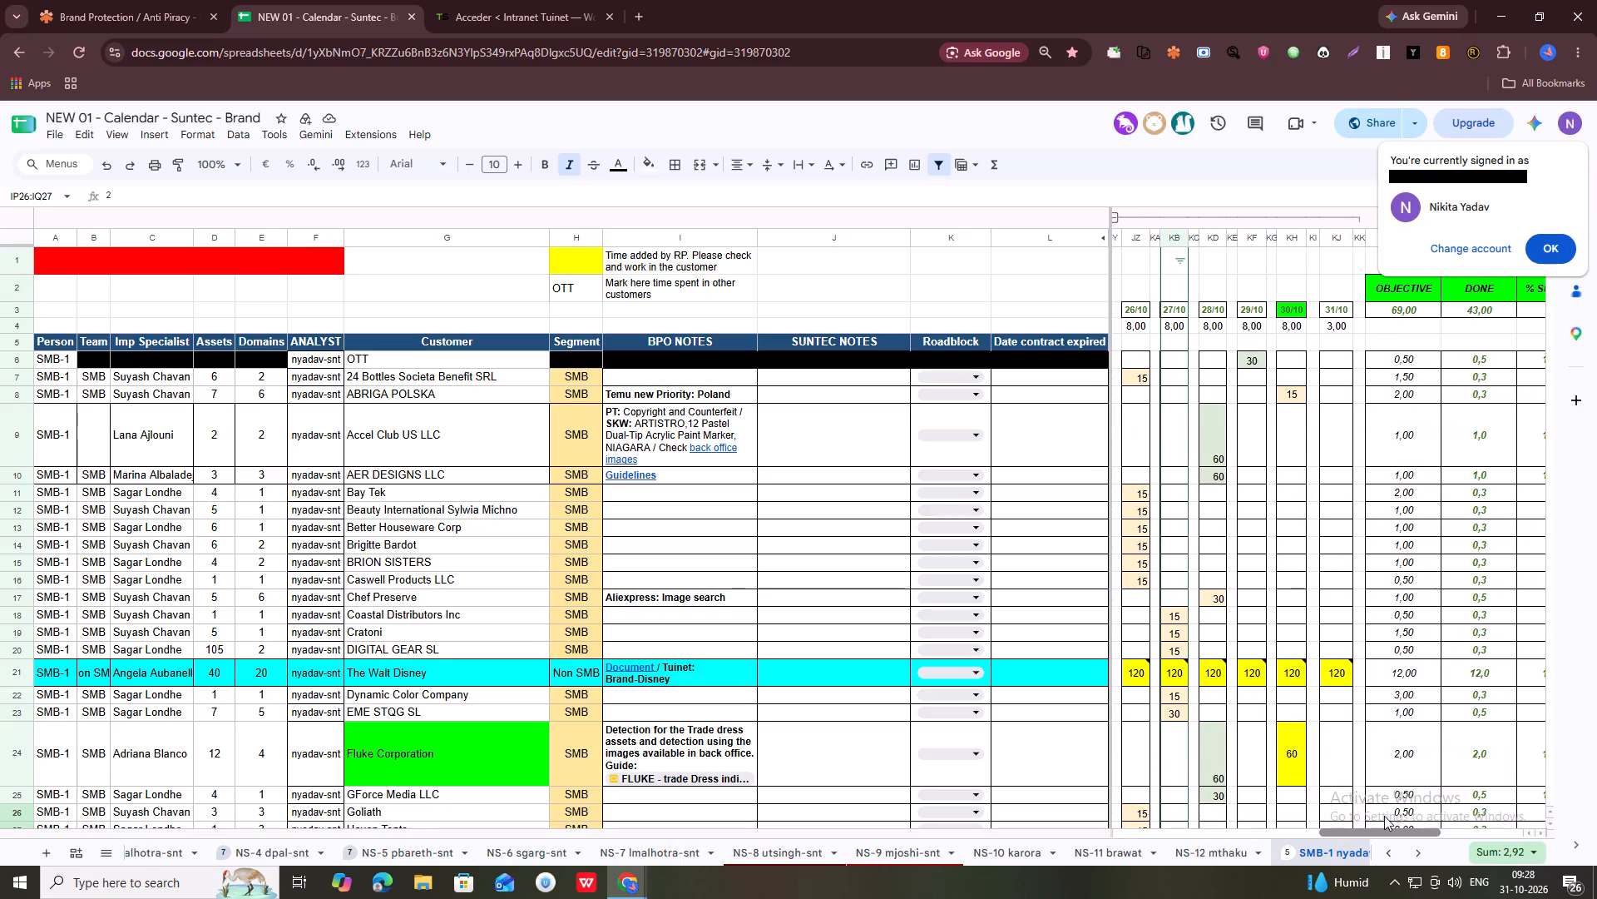
pyautogui.moveTo(1384, 816); pyautogui.dragTo(1404, 816)
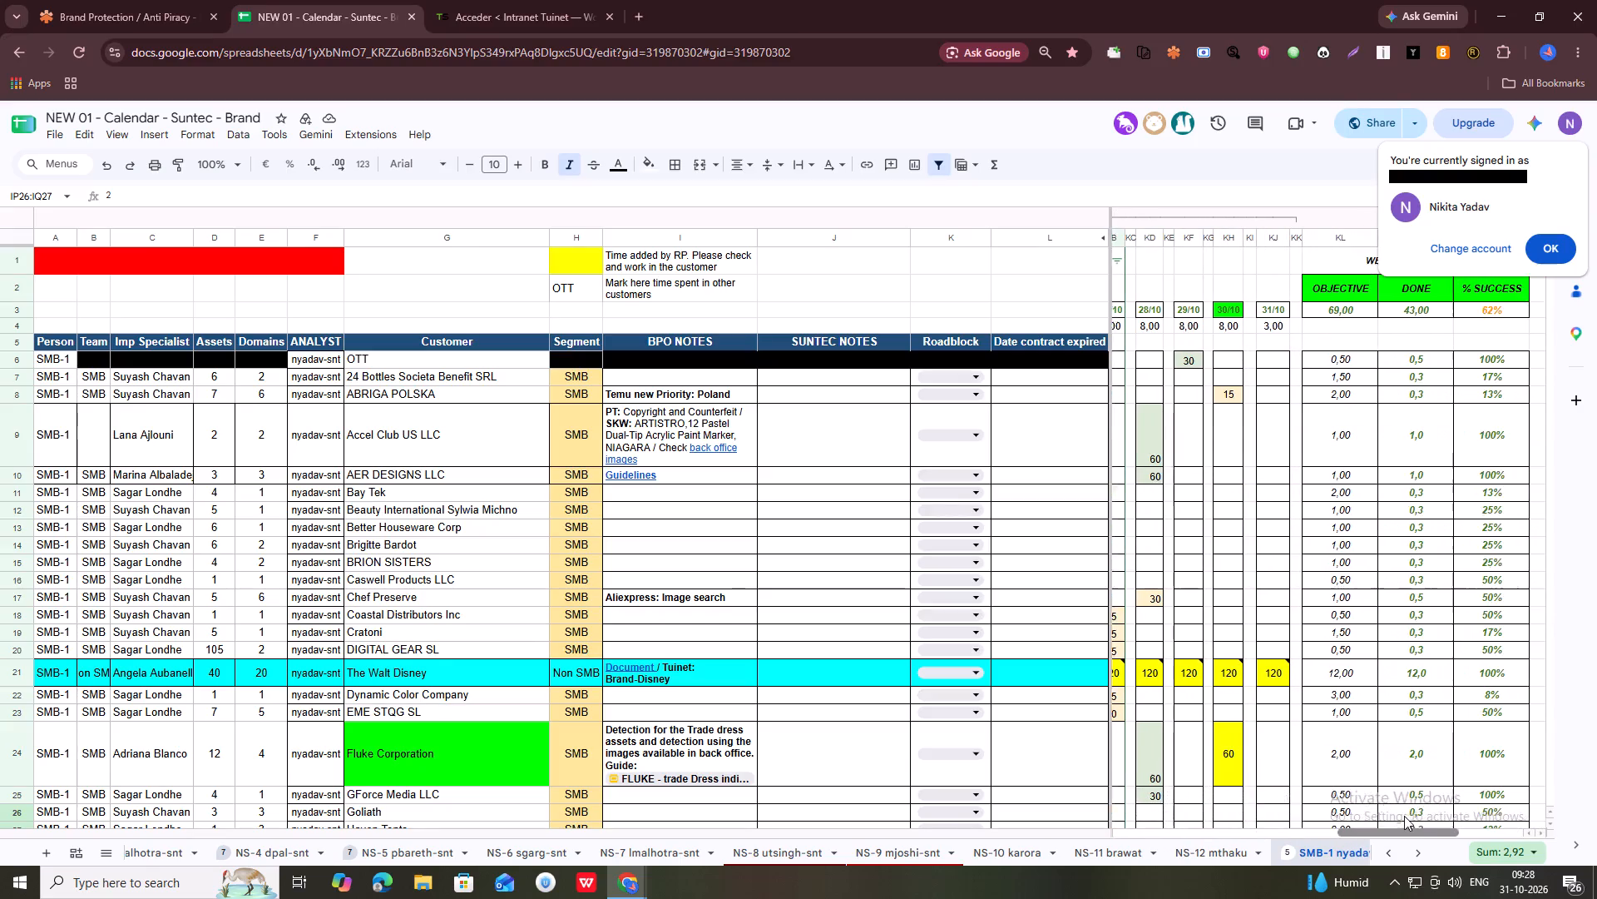
pyautogui.moveTo(1404, 816); pyautogui.dragTo(1429, 815)
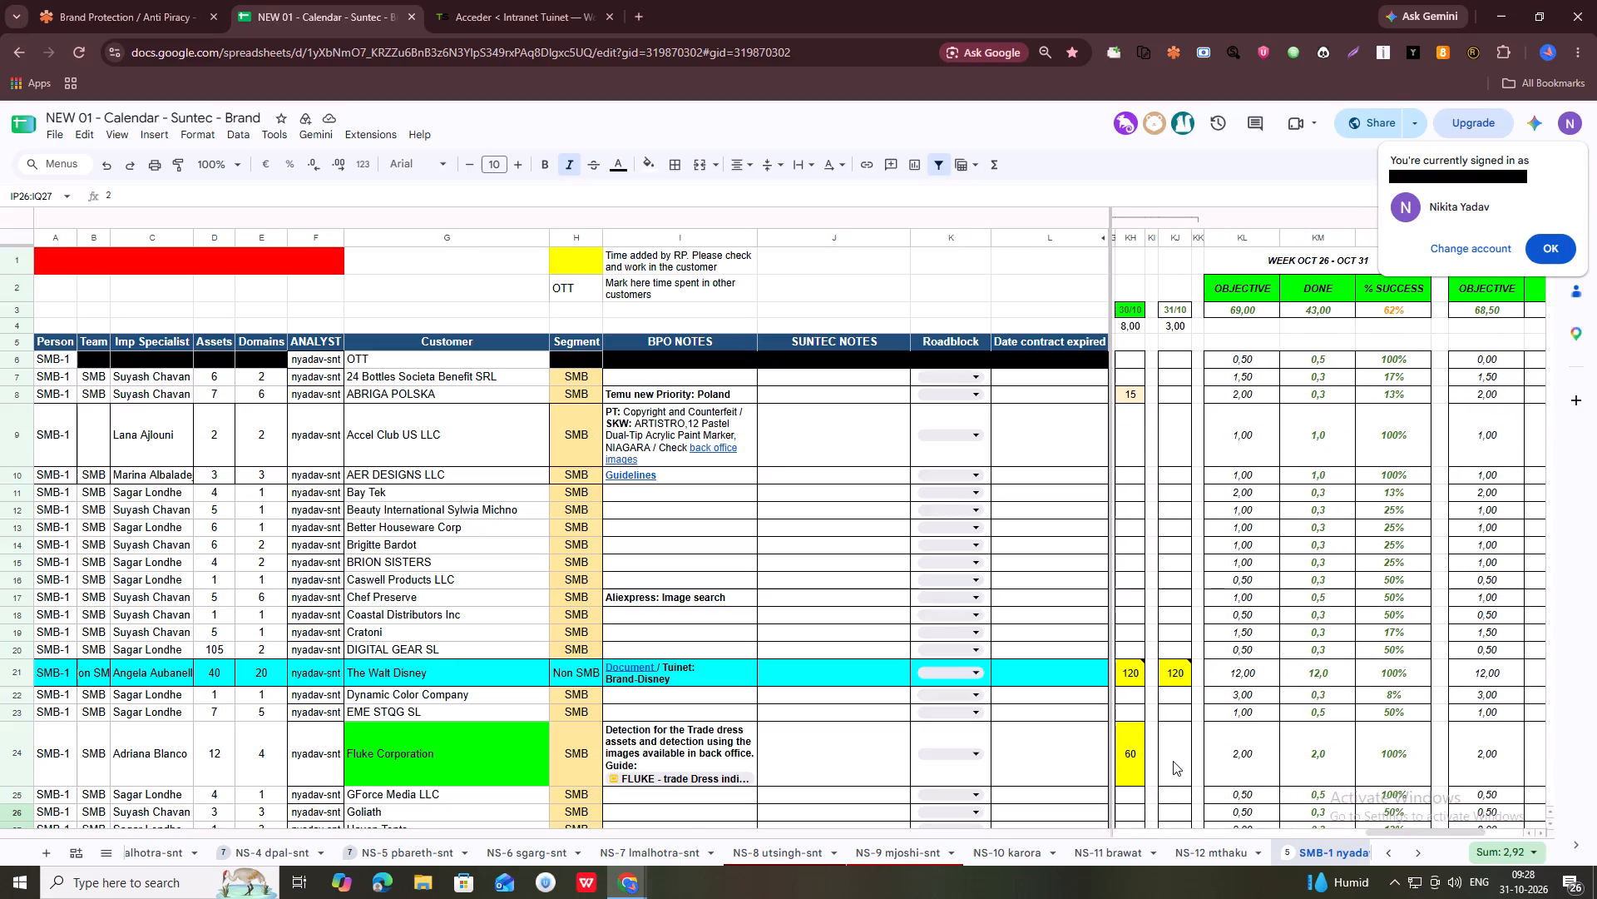
# Examine the 31/10 time allocations and the week's objective, done and success figures across all customer rows.
pyautogui.scroll(-4, 1173, 761)
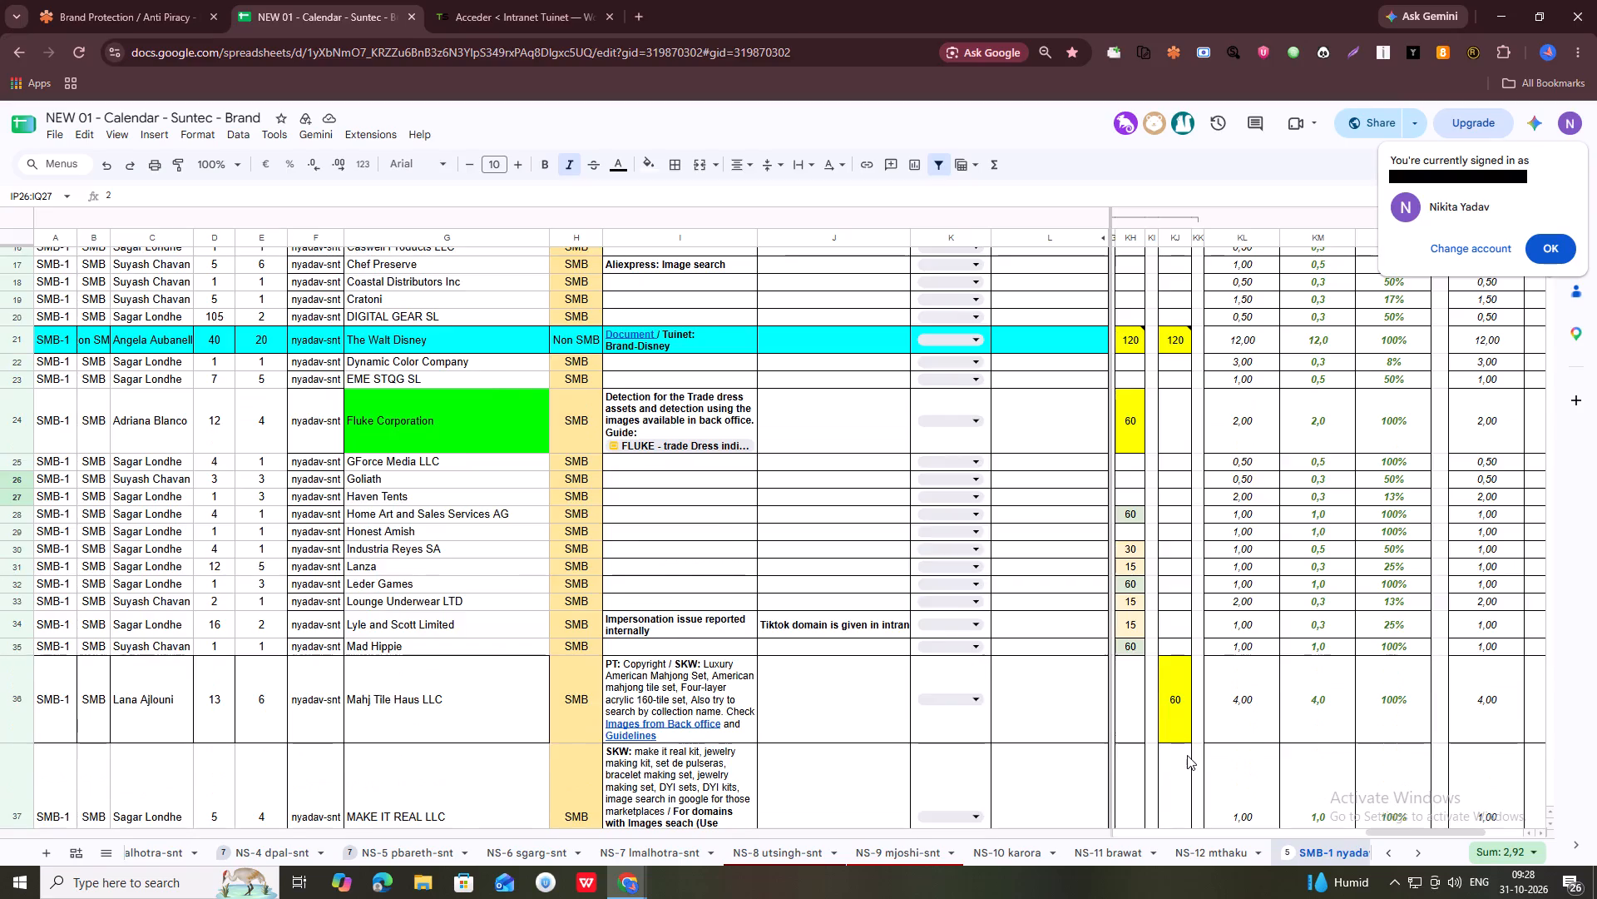
pyautogui.scroll(-8, 1187, 755)
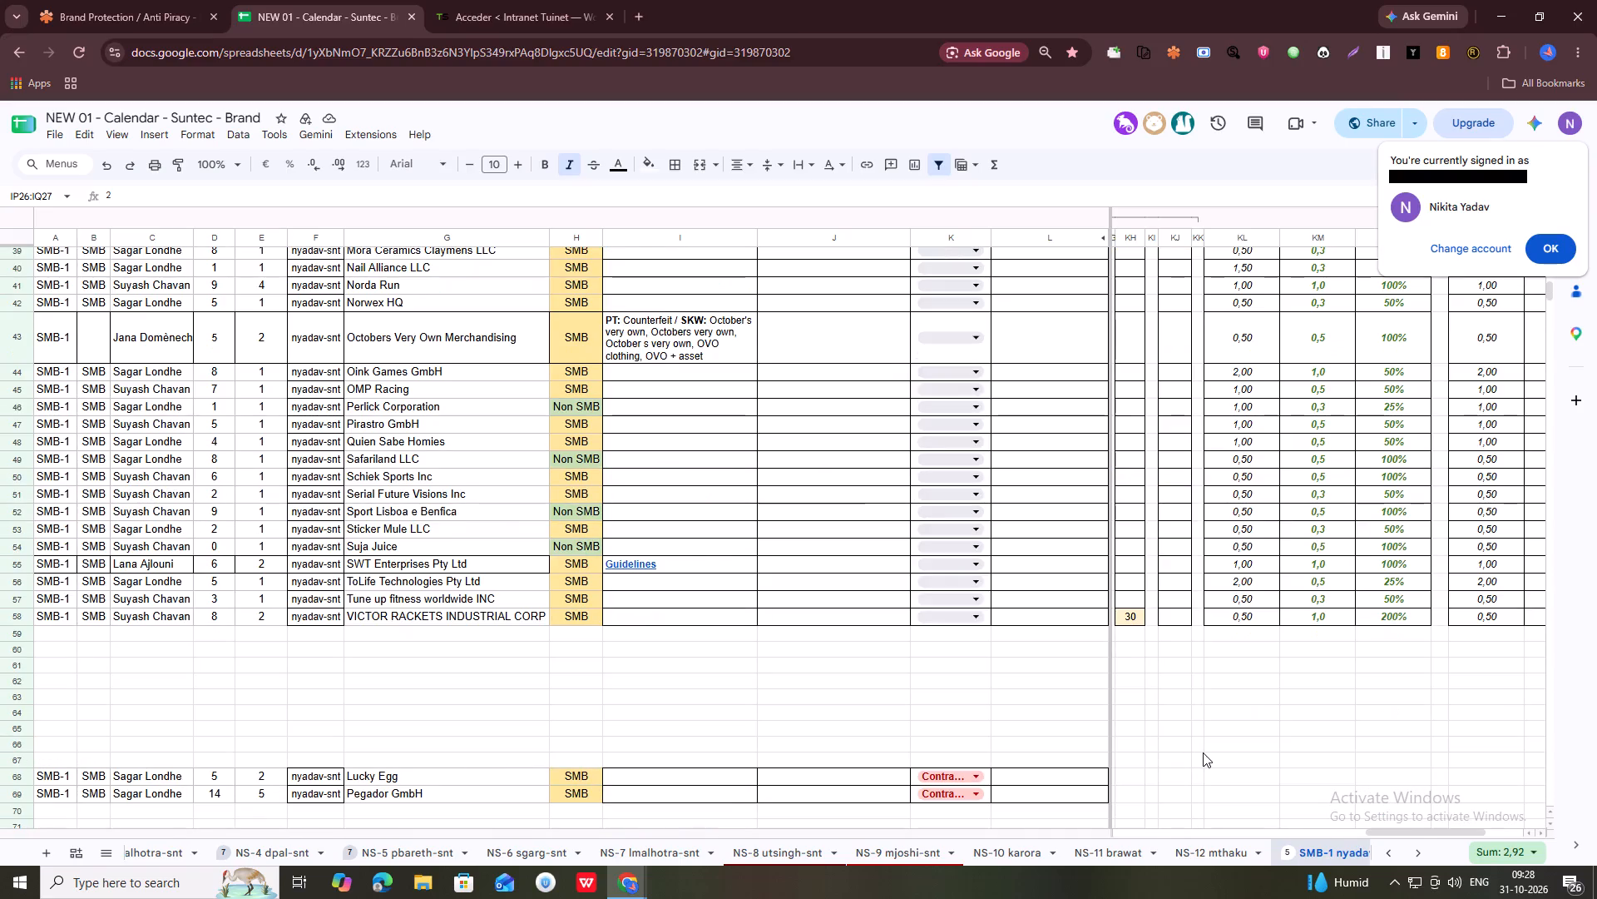
pyautogui.scroll(-4, 1204, 752)
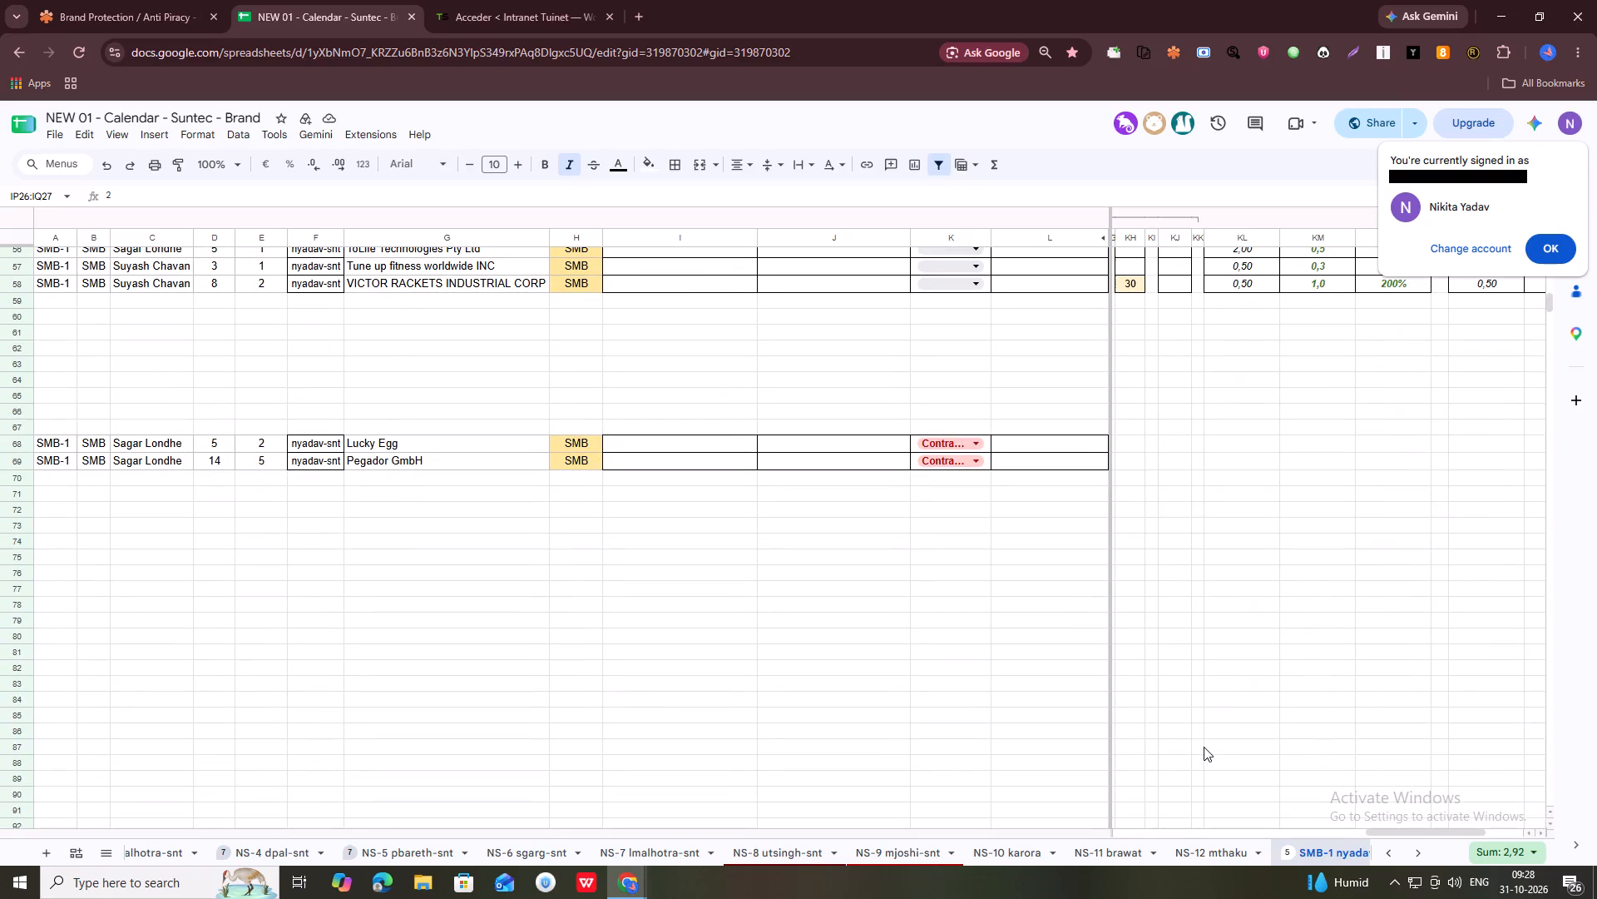
pyautogui.scroll(19, 1204, 747)
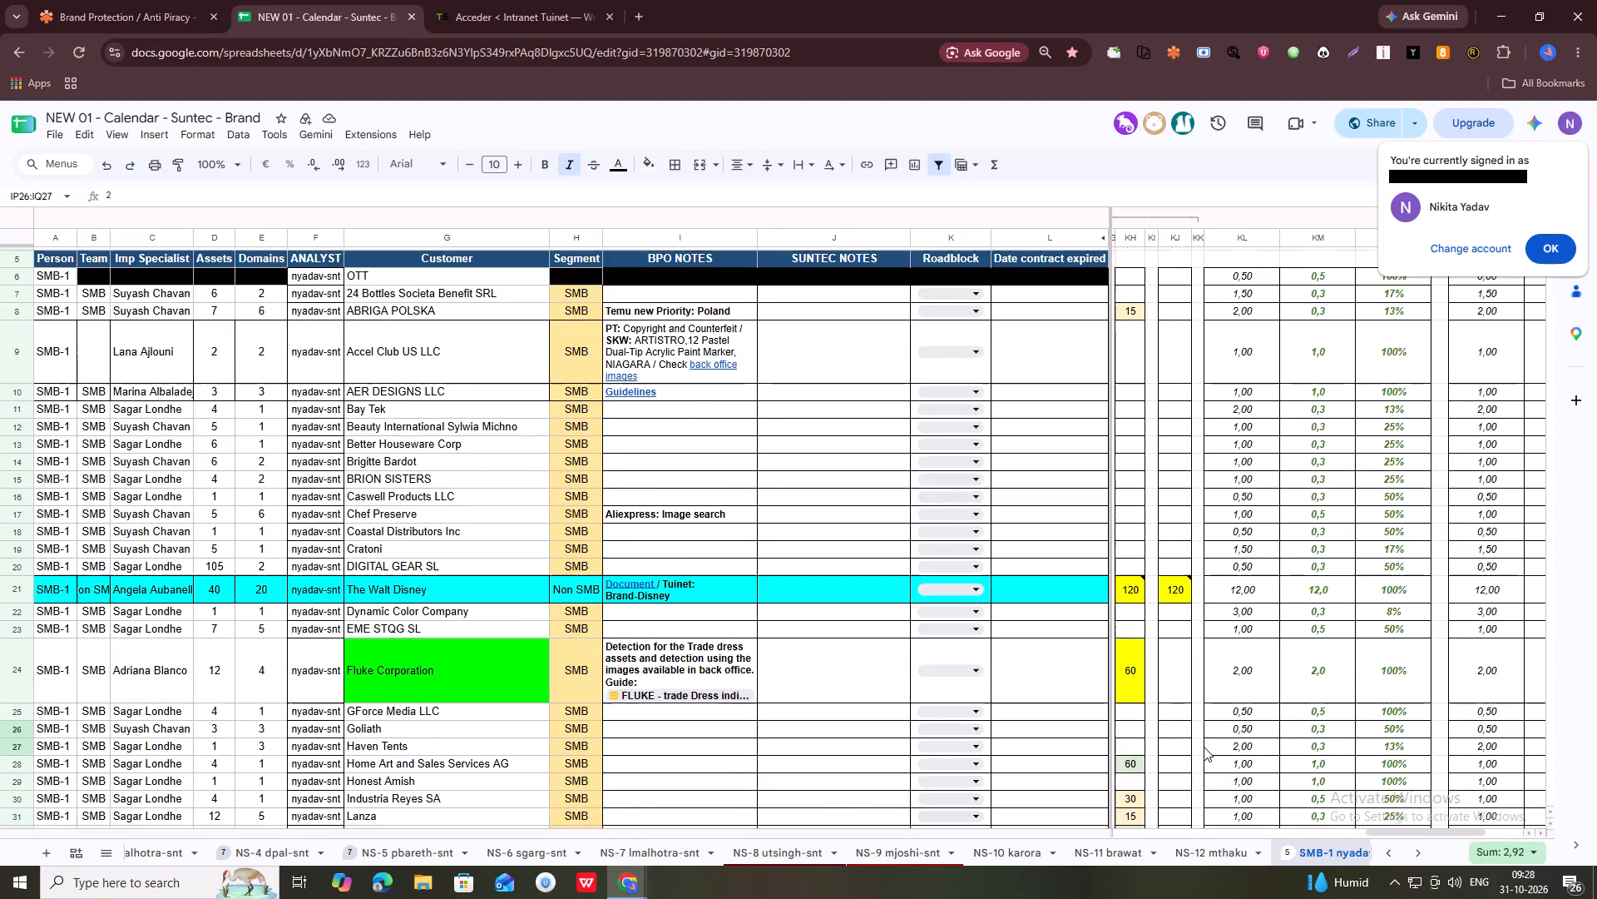
pyautogui.scroll(9, 1204, 747)
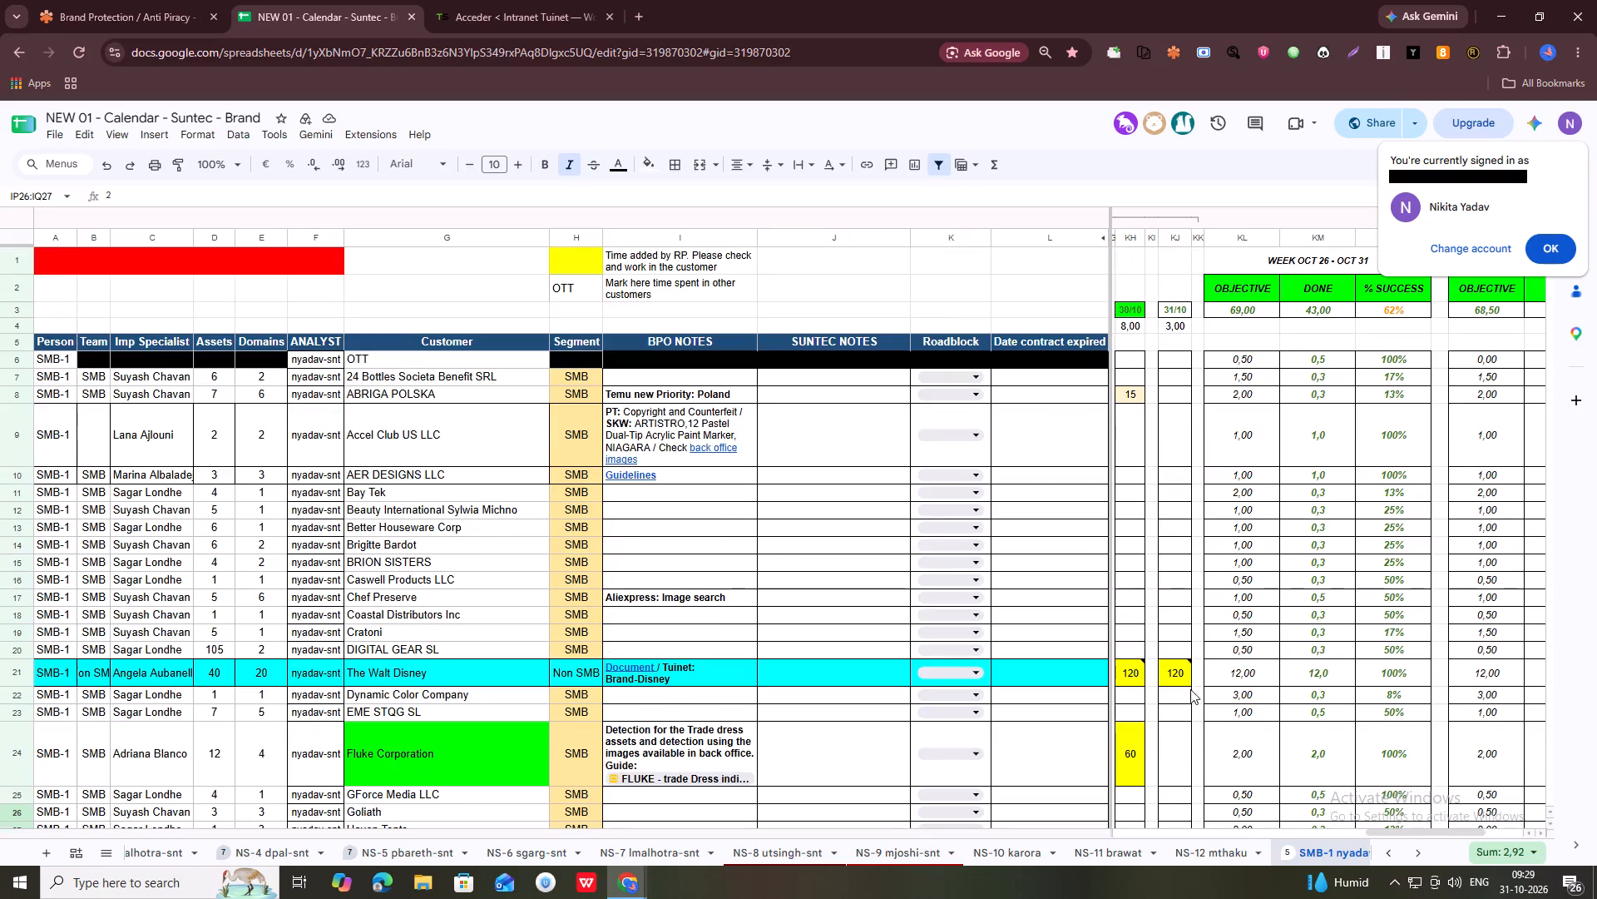
pyautogui.scroll(-1, 1232, 687)
pyautogui.scroll(1, 1232, 687)
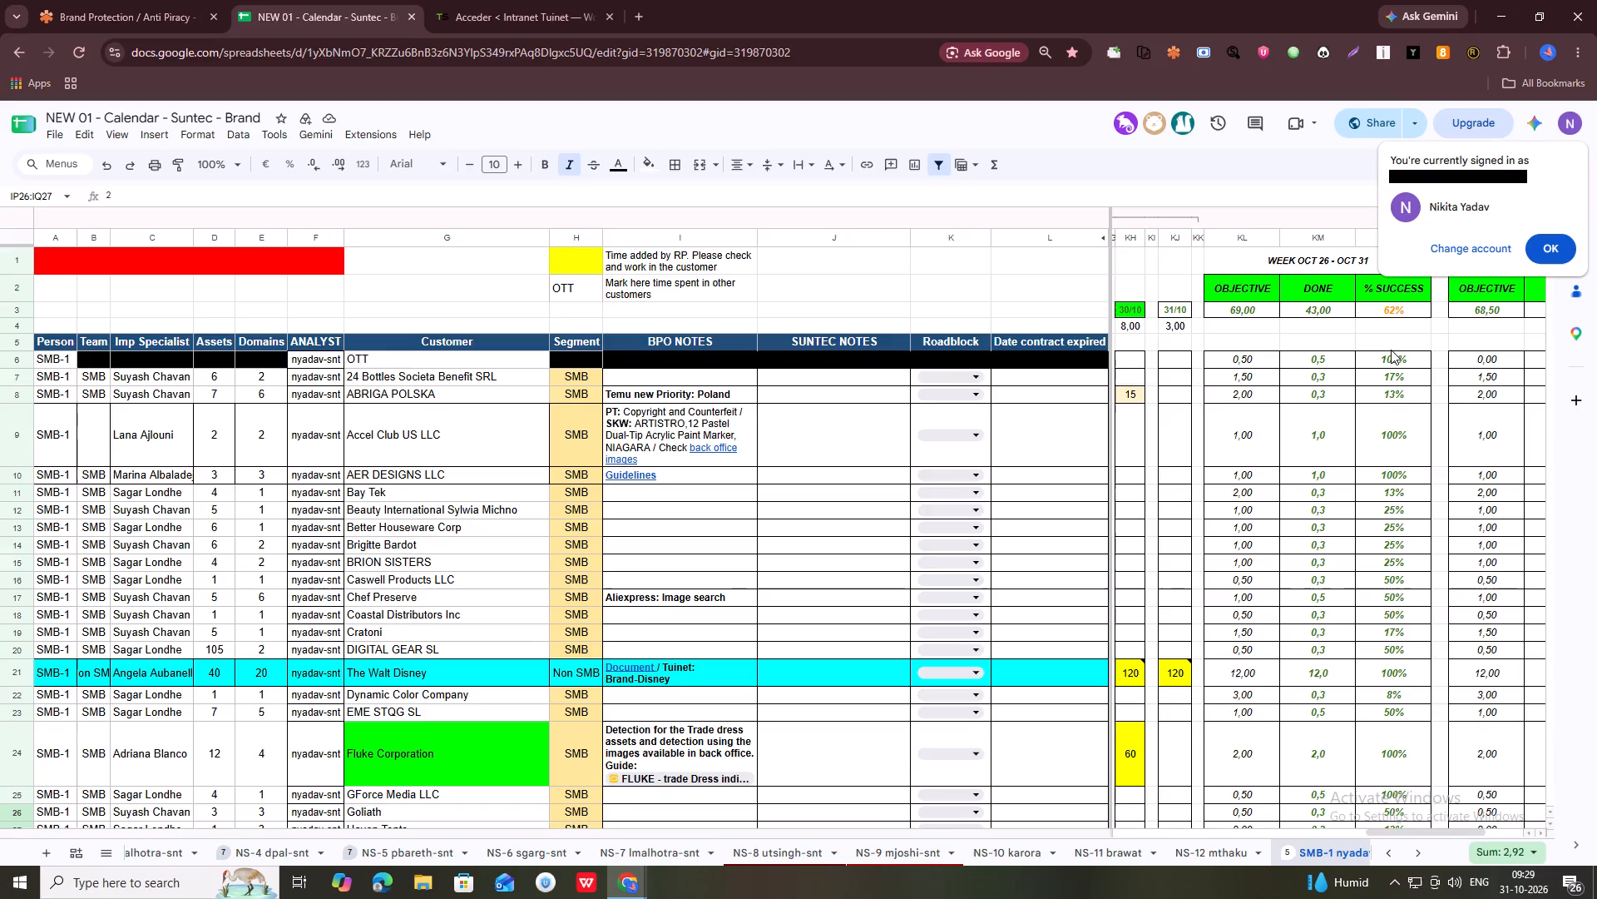
pyautogui.scroll(-1, 1401, 575)
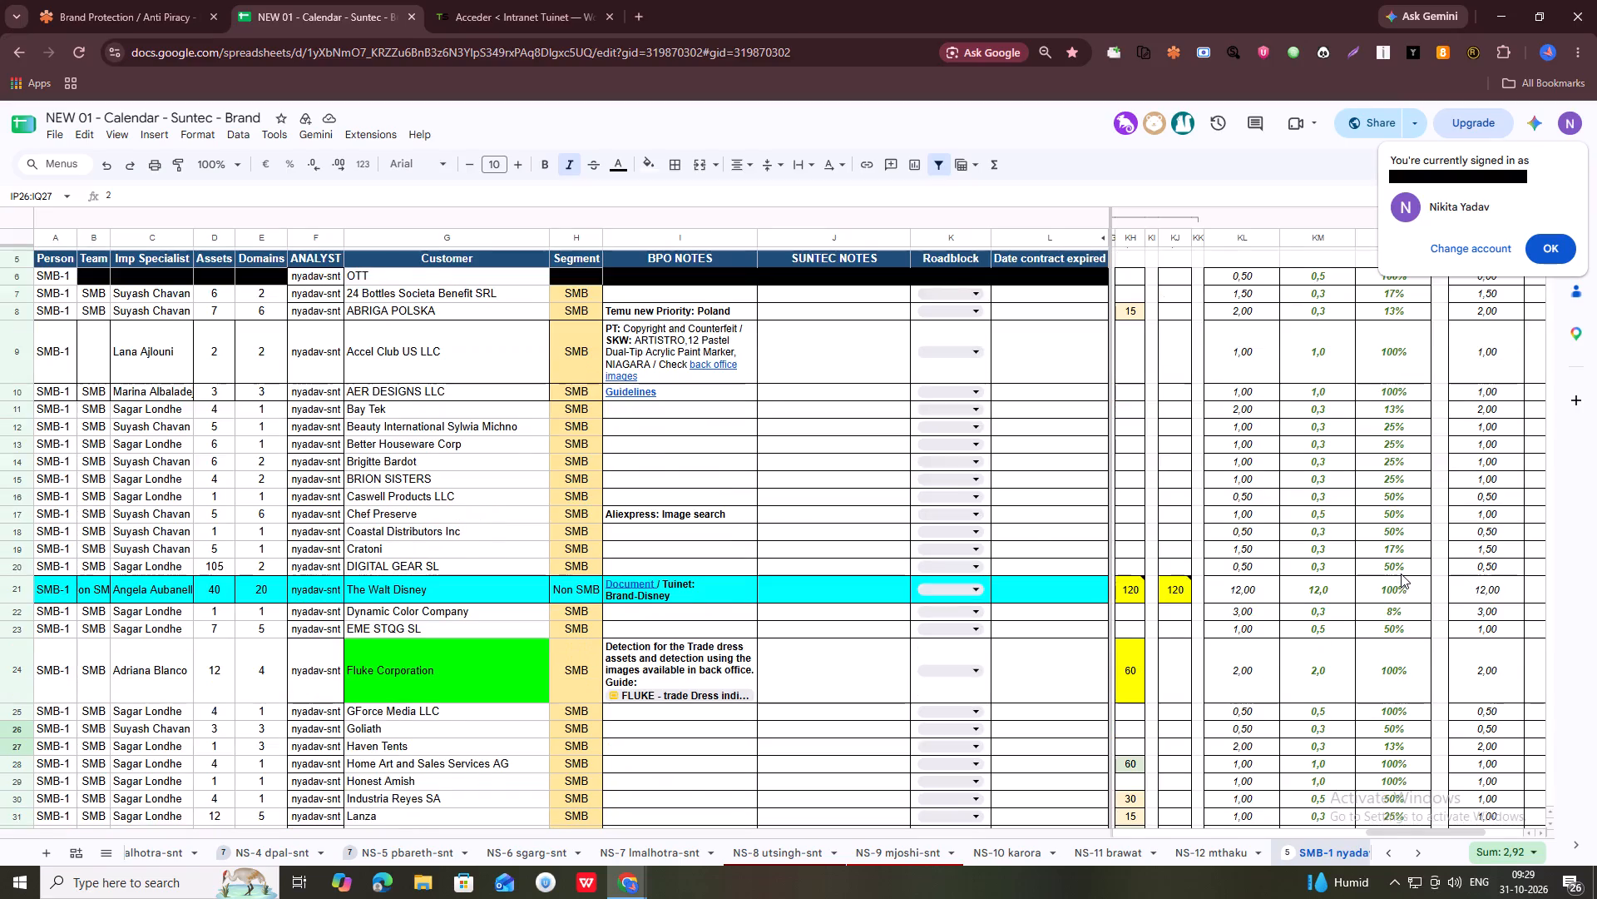
pyautogui.scroll(-2, 1401, 574)
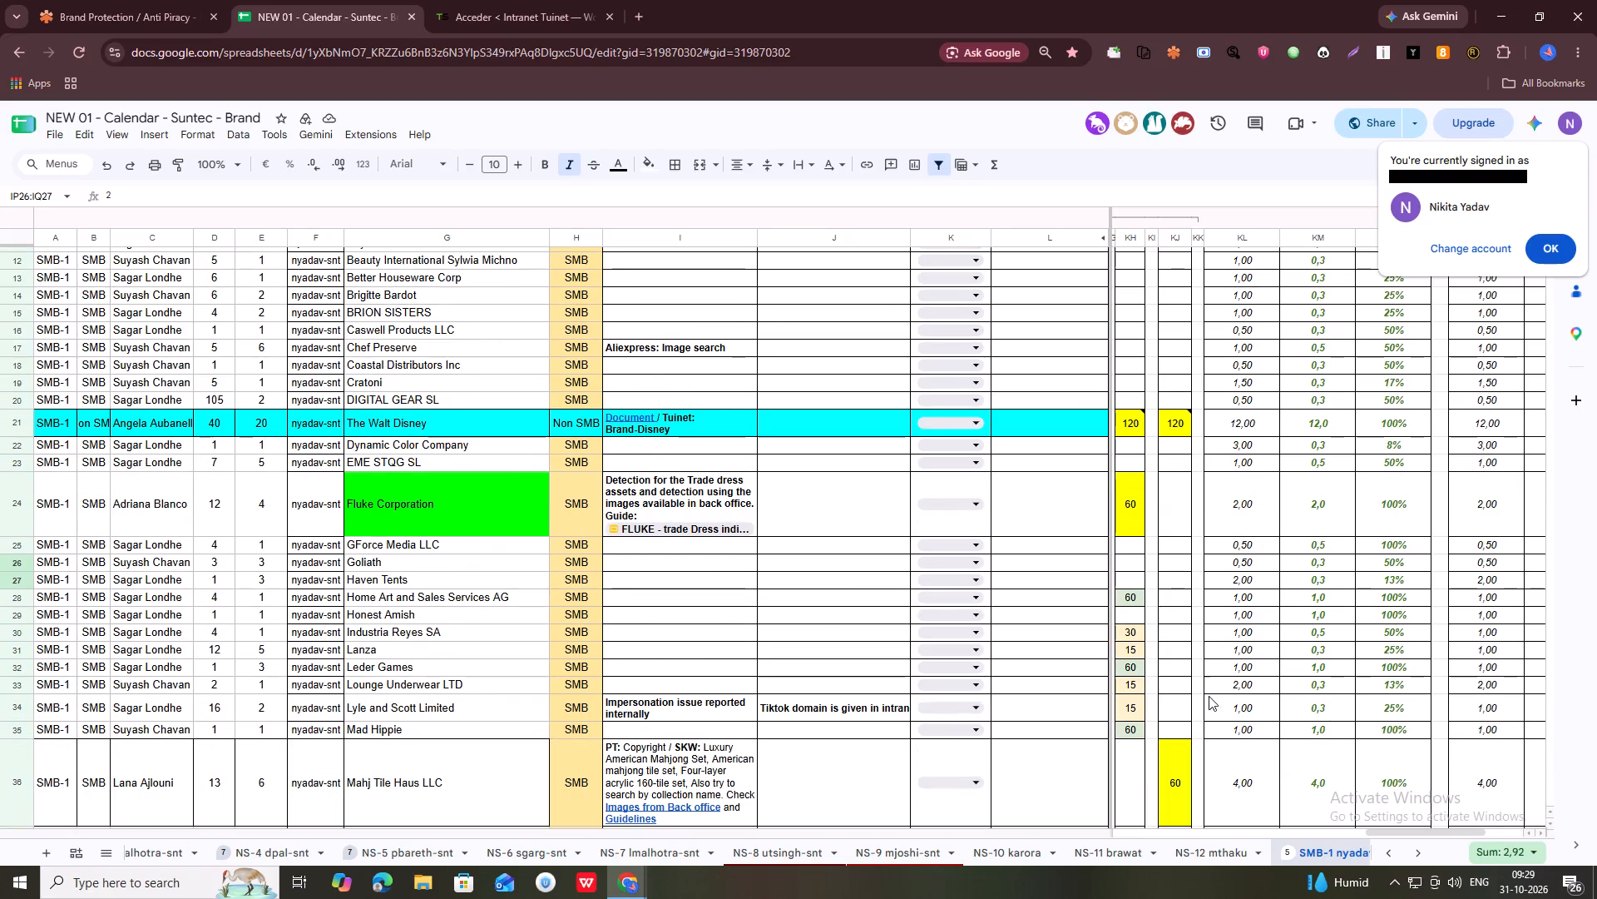
pyautogui.scroll(-3, 1322, 656)
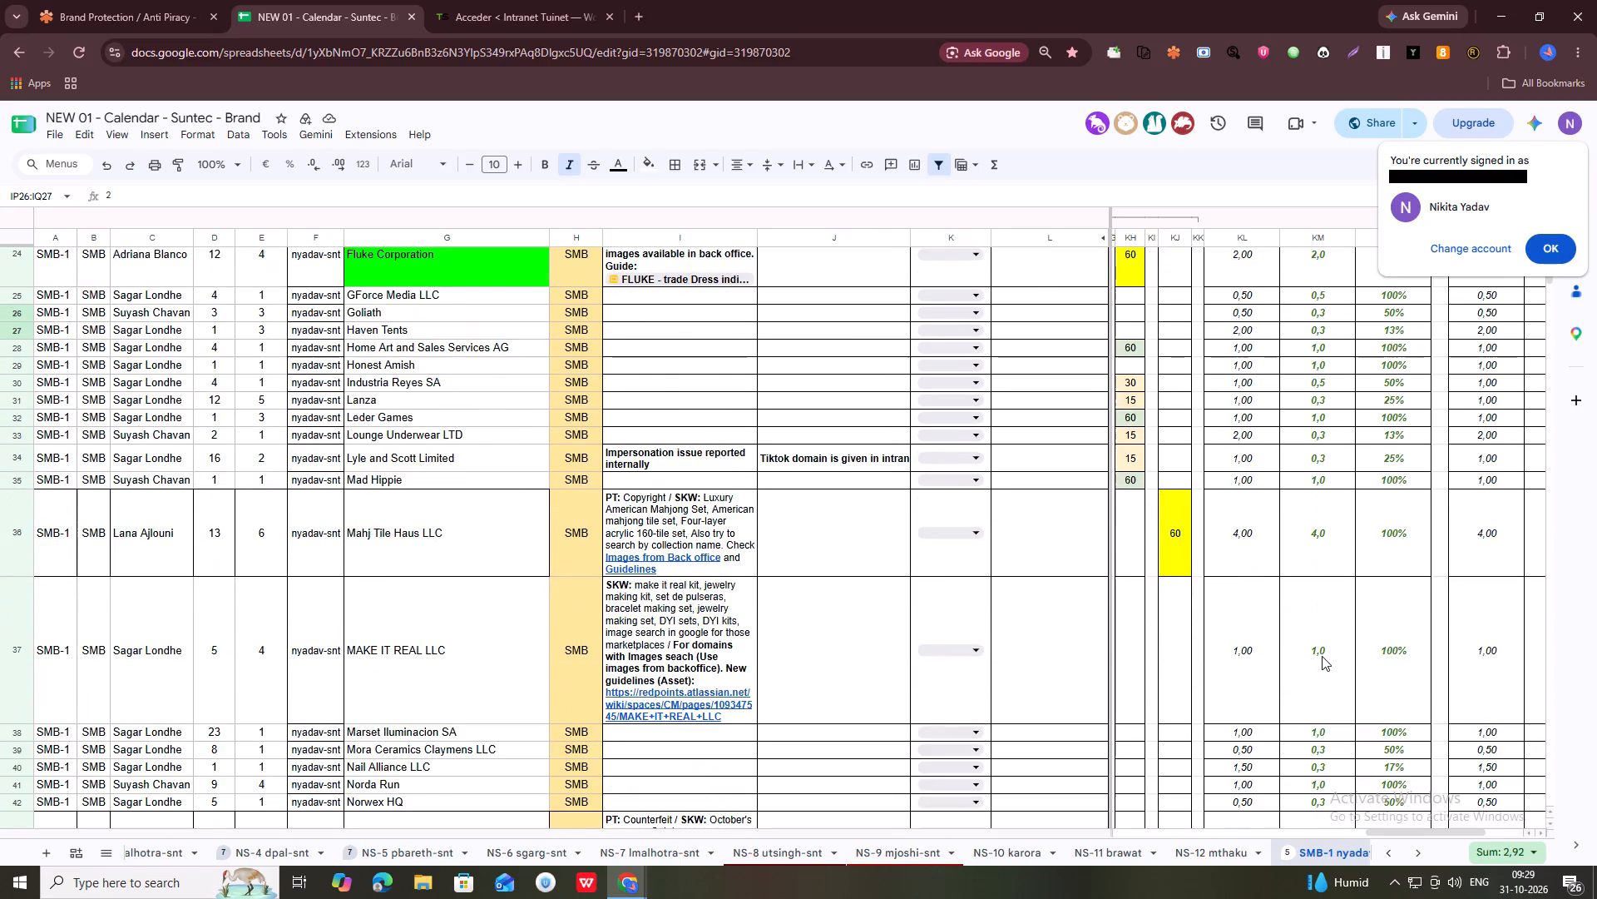
pyautogui.scroll(-1, 1322, 656)
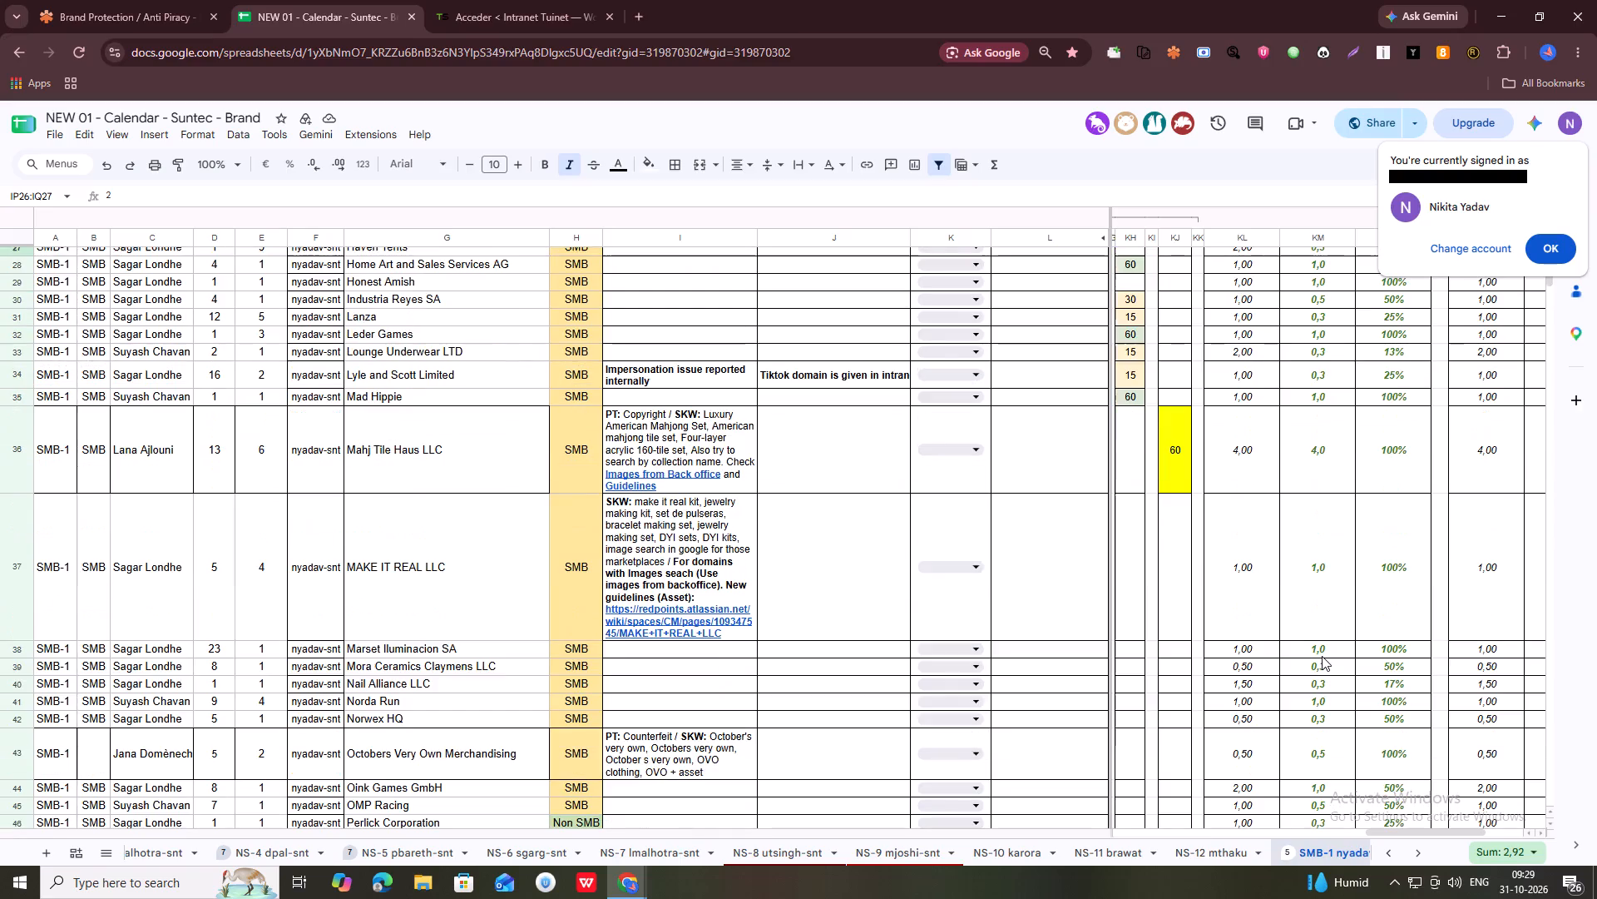
pyautogui.scroll(-3, 1322, 656)
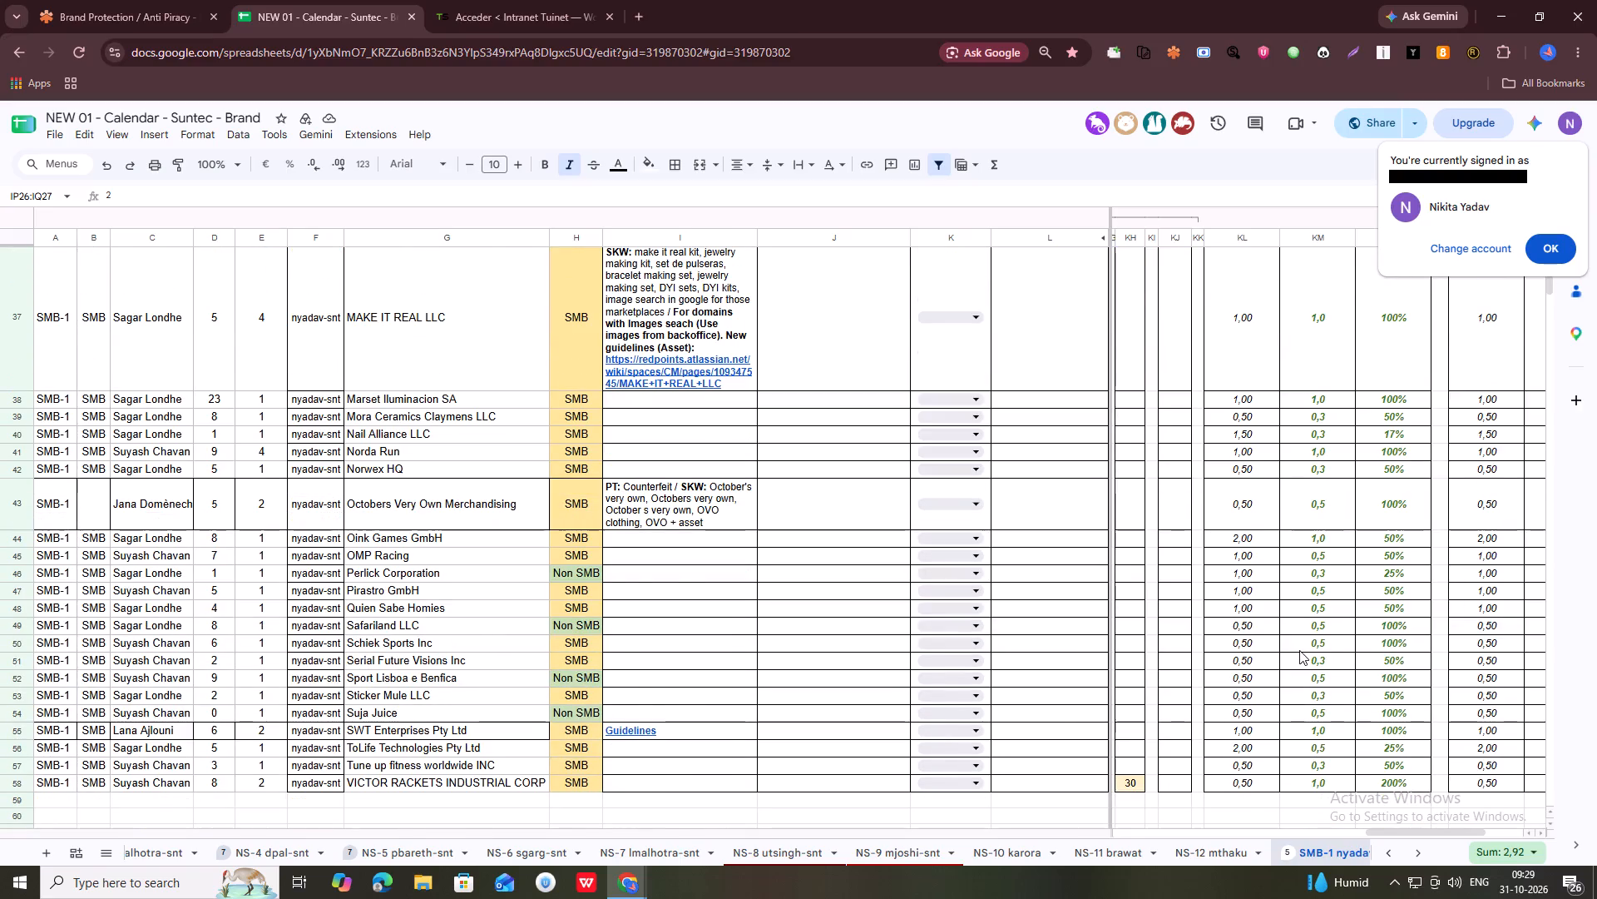
pyautogui.scroll(19, 1299, 650)
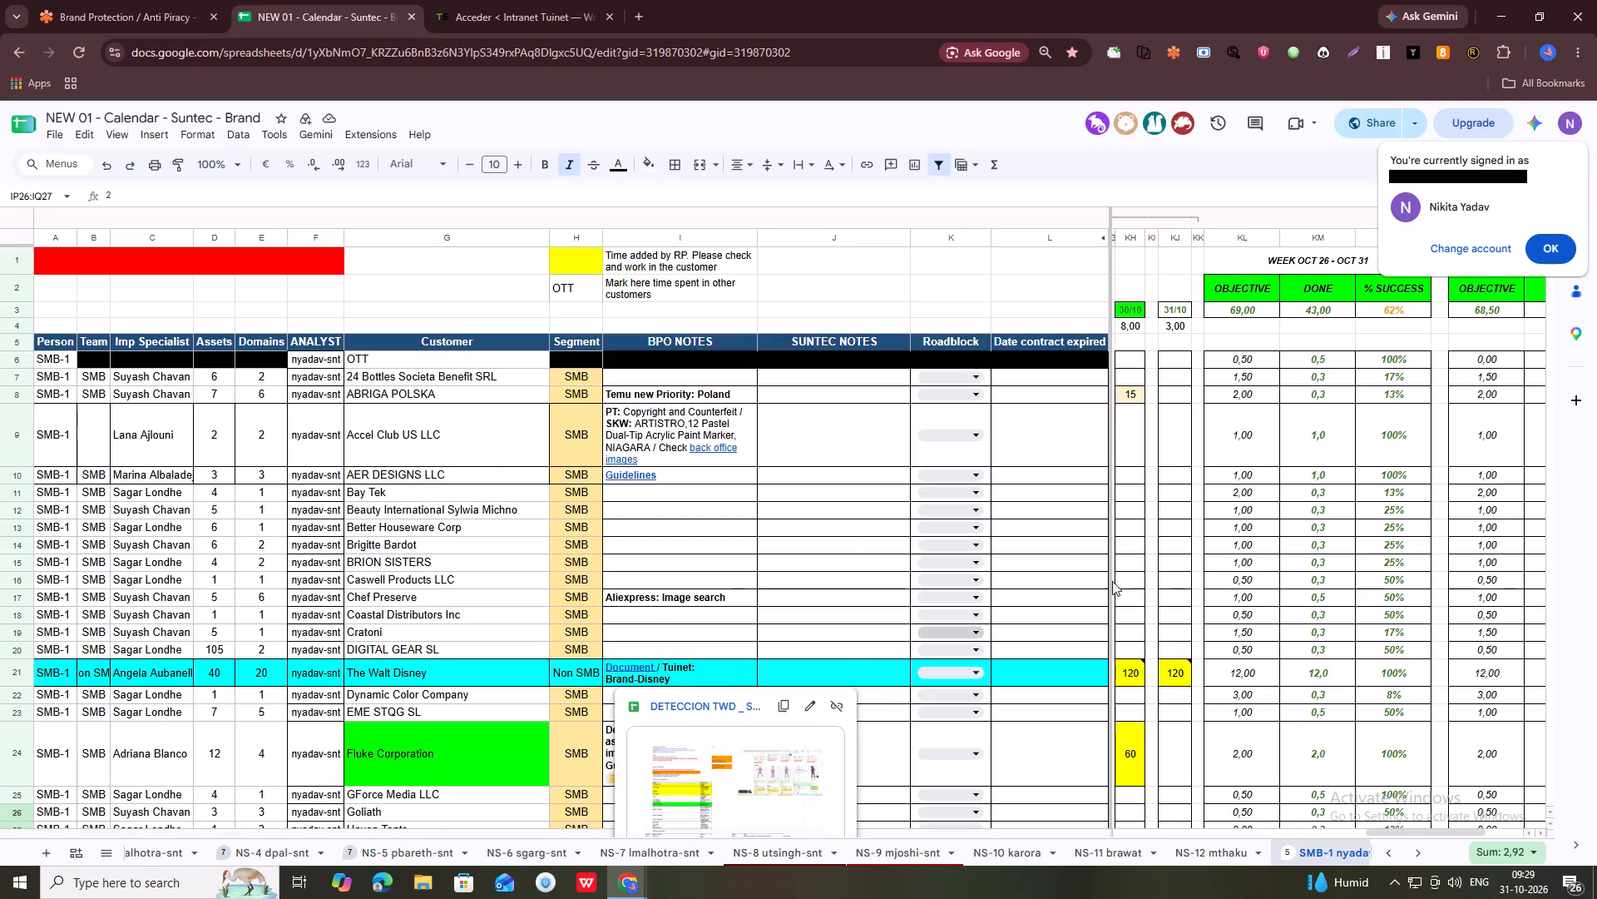
# Dismiss the signed-in account notice.
pyautogui.click(1545, 253)
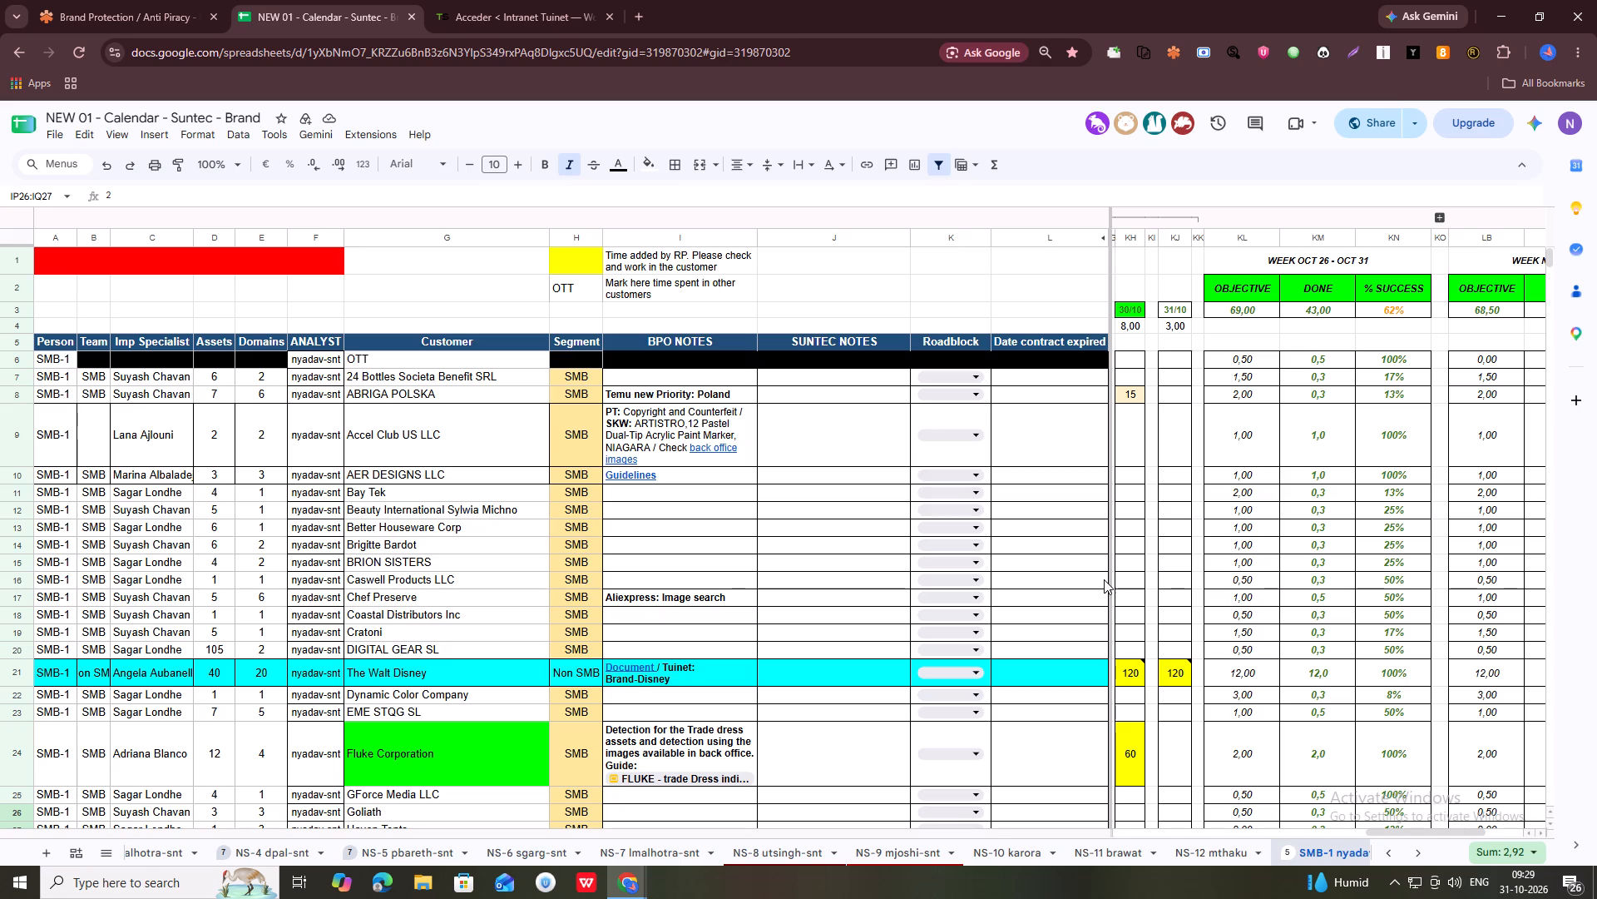
# Total the 31/10 time entries from The Walt Disney row through the Mahj Tile Haus LLC row.
pyautogui.click(1172, 676)
pyautogui.scroll(-4, 1175, 685)
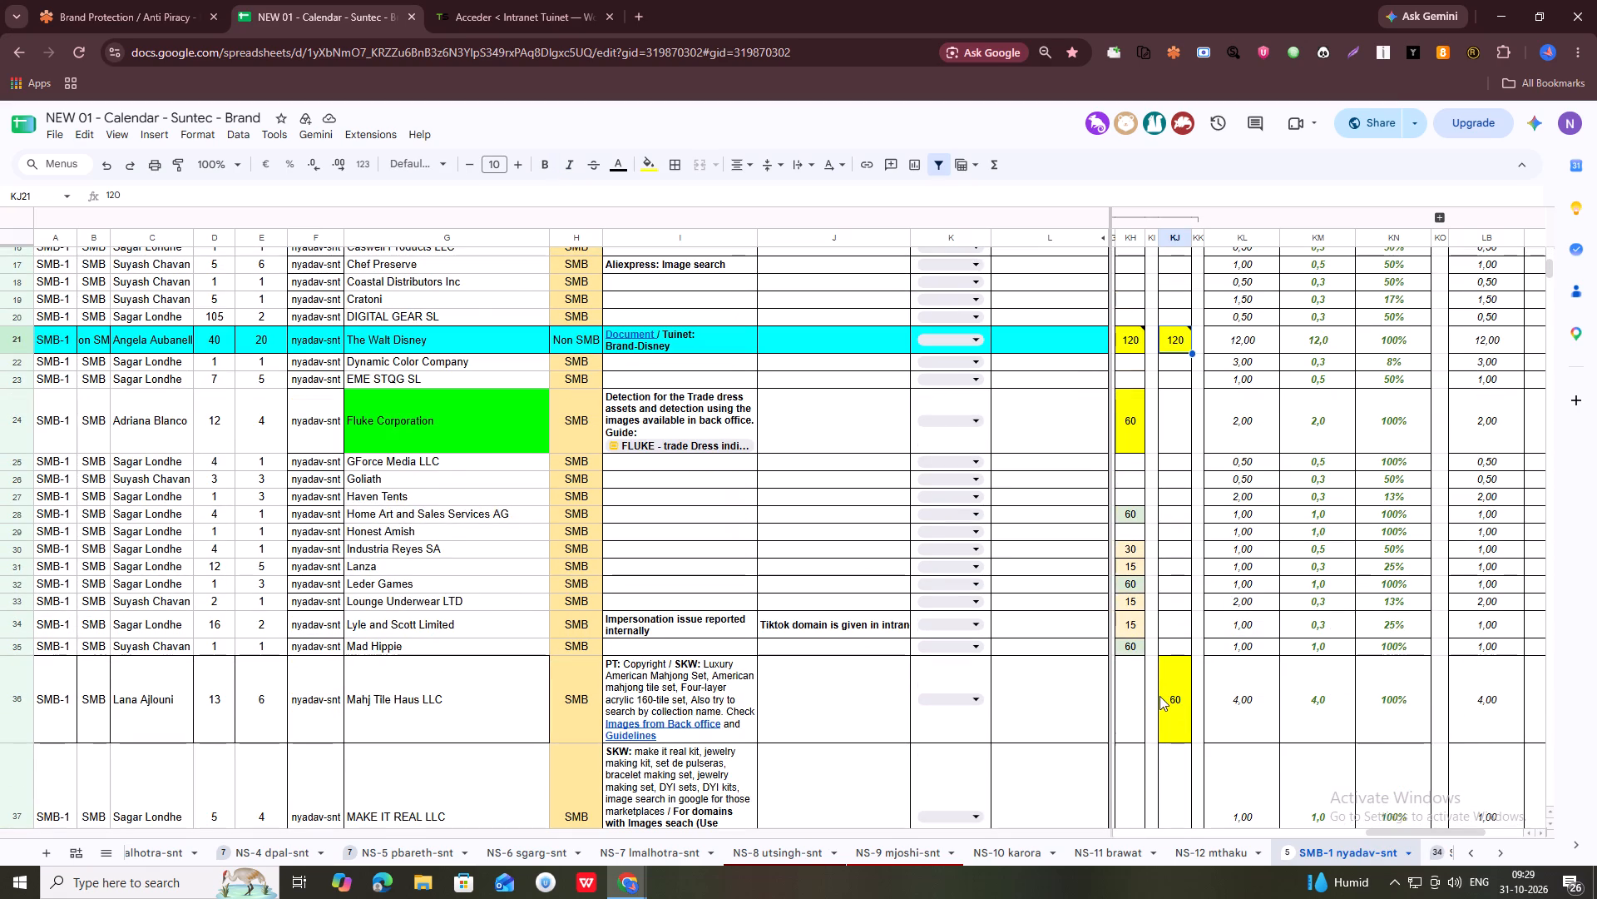
pyautogui.keyDown('shift'); pyautogui.click(1159, 696); pyautogui.keyUp('shift')
pyautogui.keyDown('shift'); pyautogui.click(1181, 688); pyautogui.keyUp('shift')
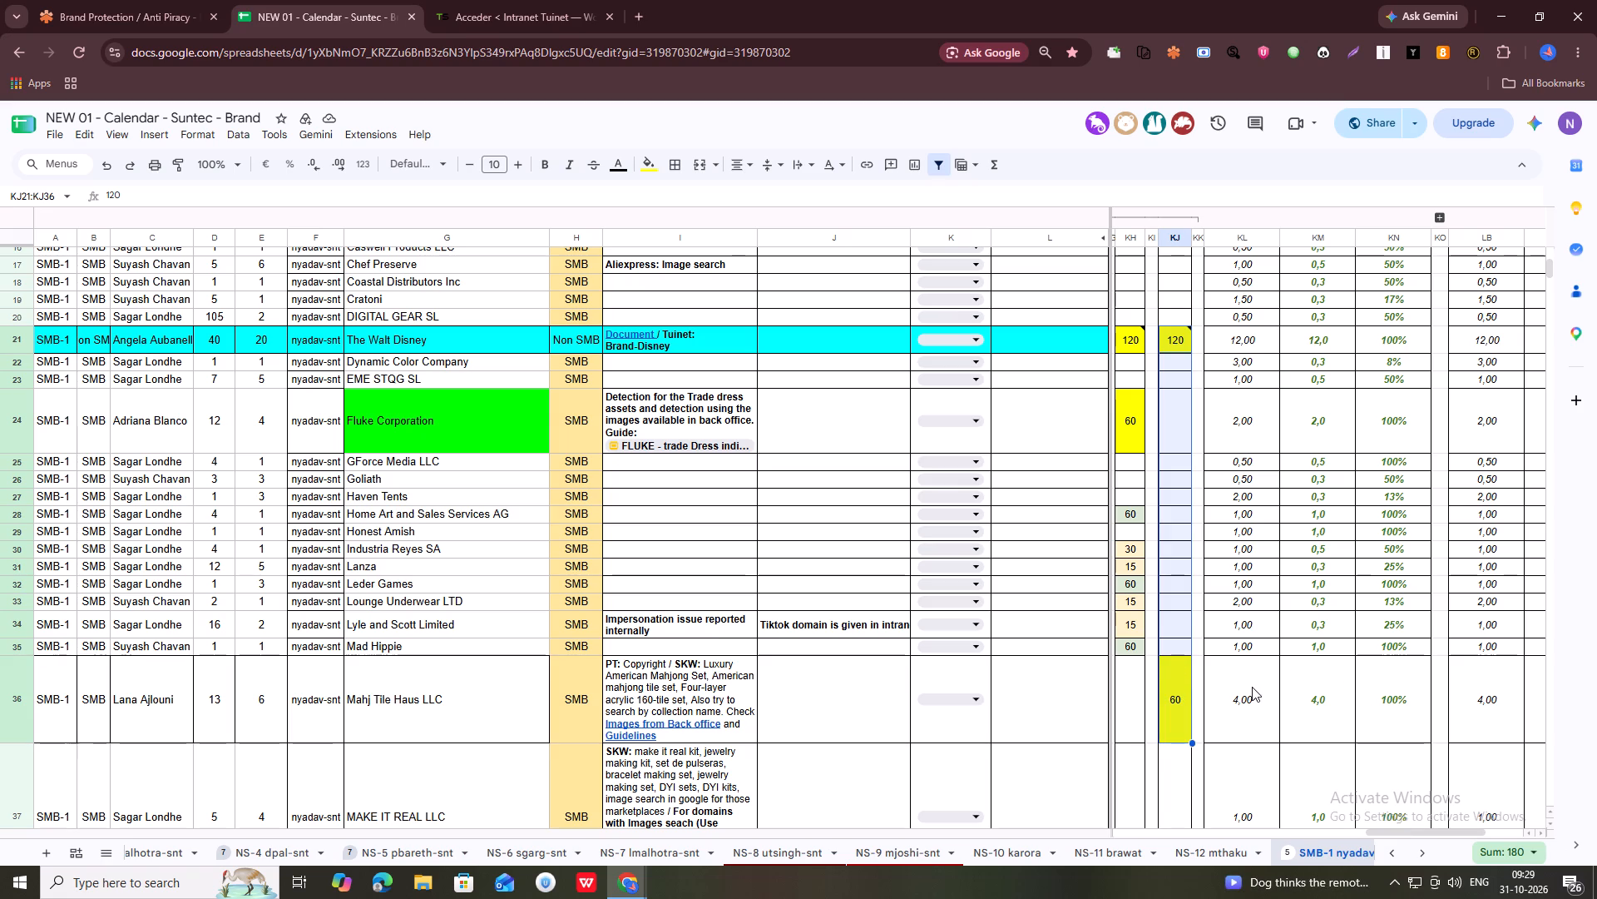
# Enter 30 in the 31/10 column for Pirastro GmbH.
pyautogui.scroll(-5, 1248, 687)
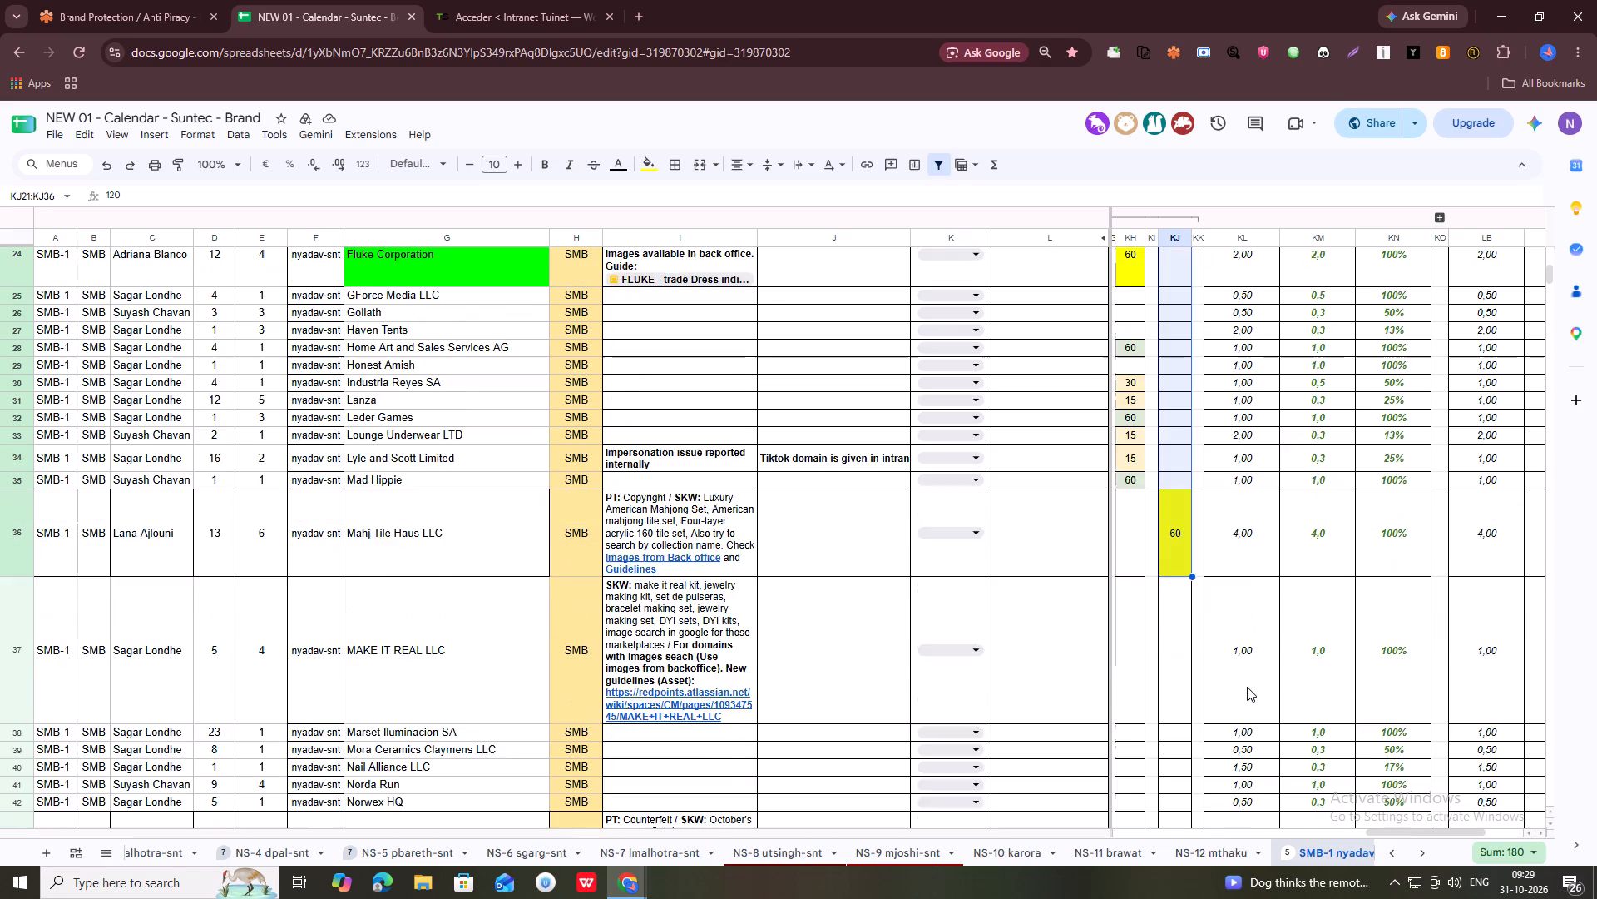
pyautogui.scroll(-5, 1246, 686)
pyautogui.scroll(2, 1239, 678)
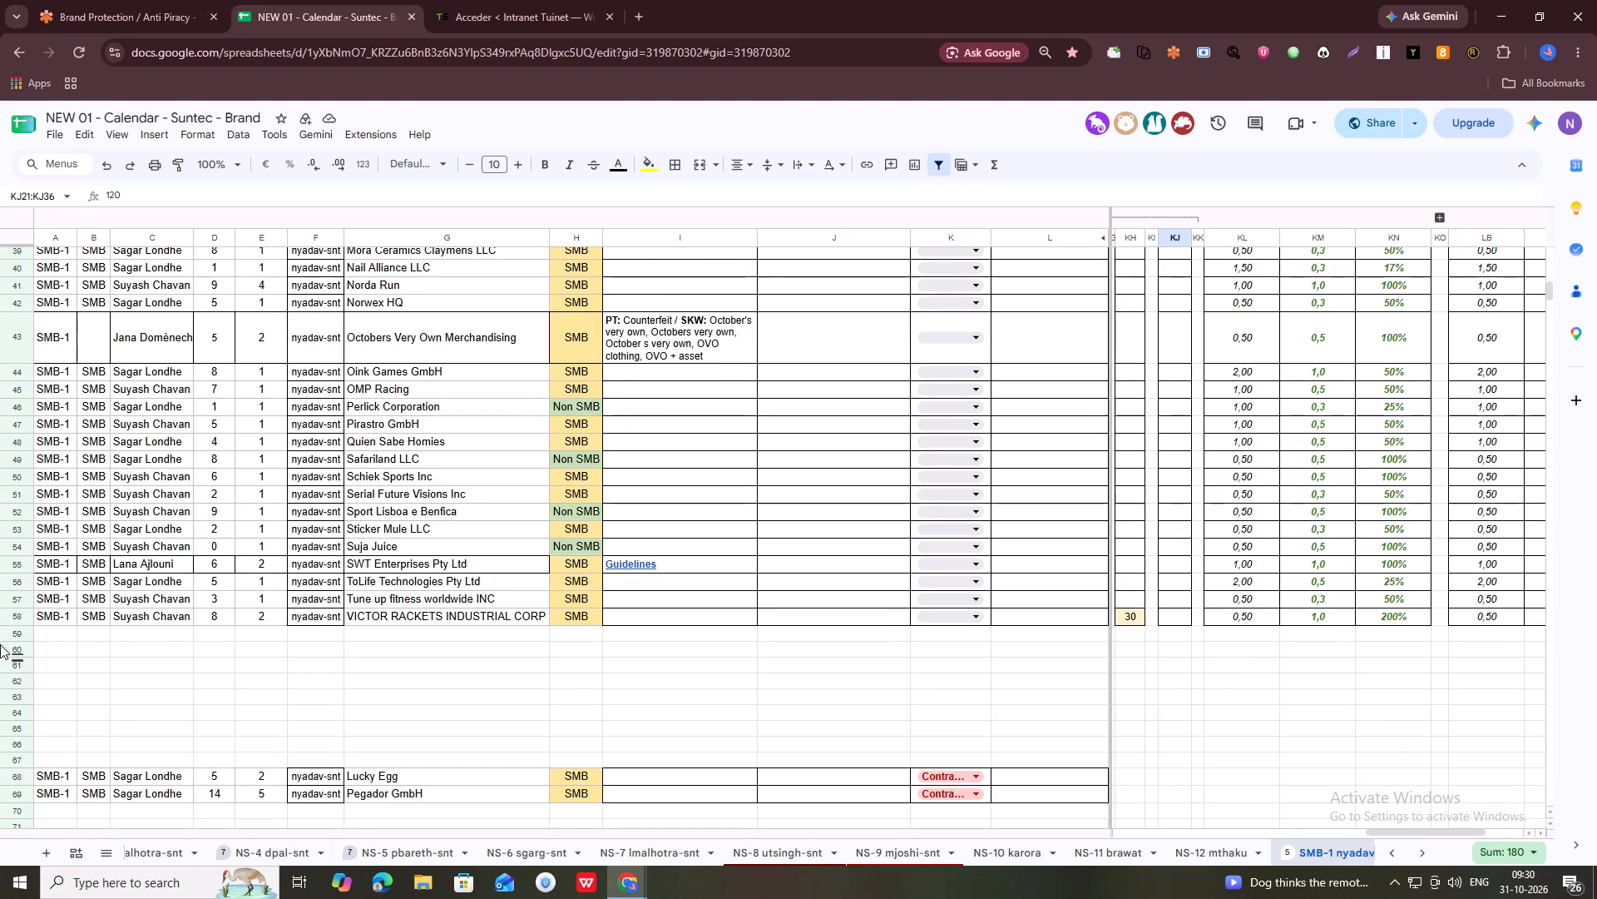
pyautogui.click(0, 415)
pyautogui.click(0, 427)
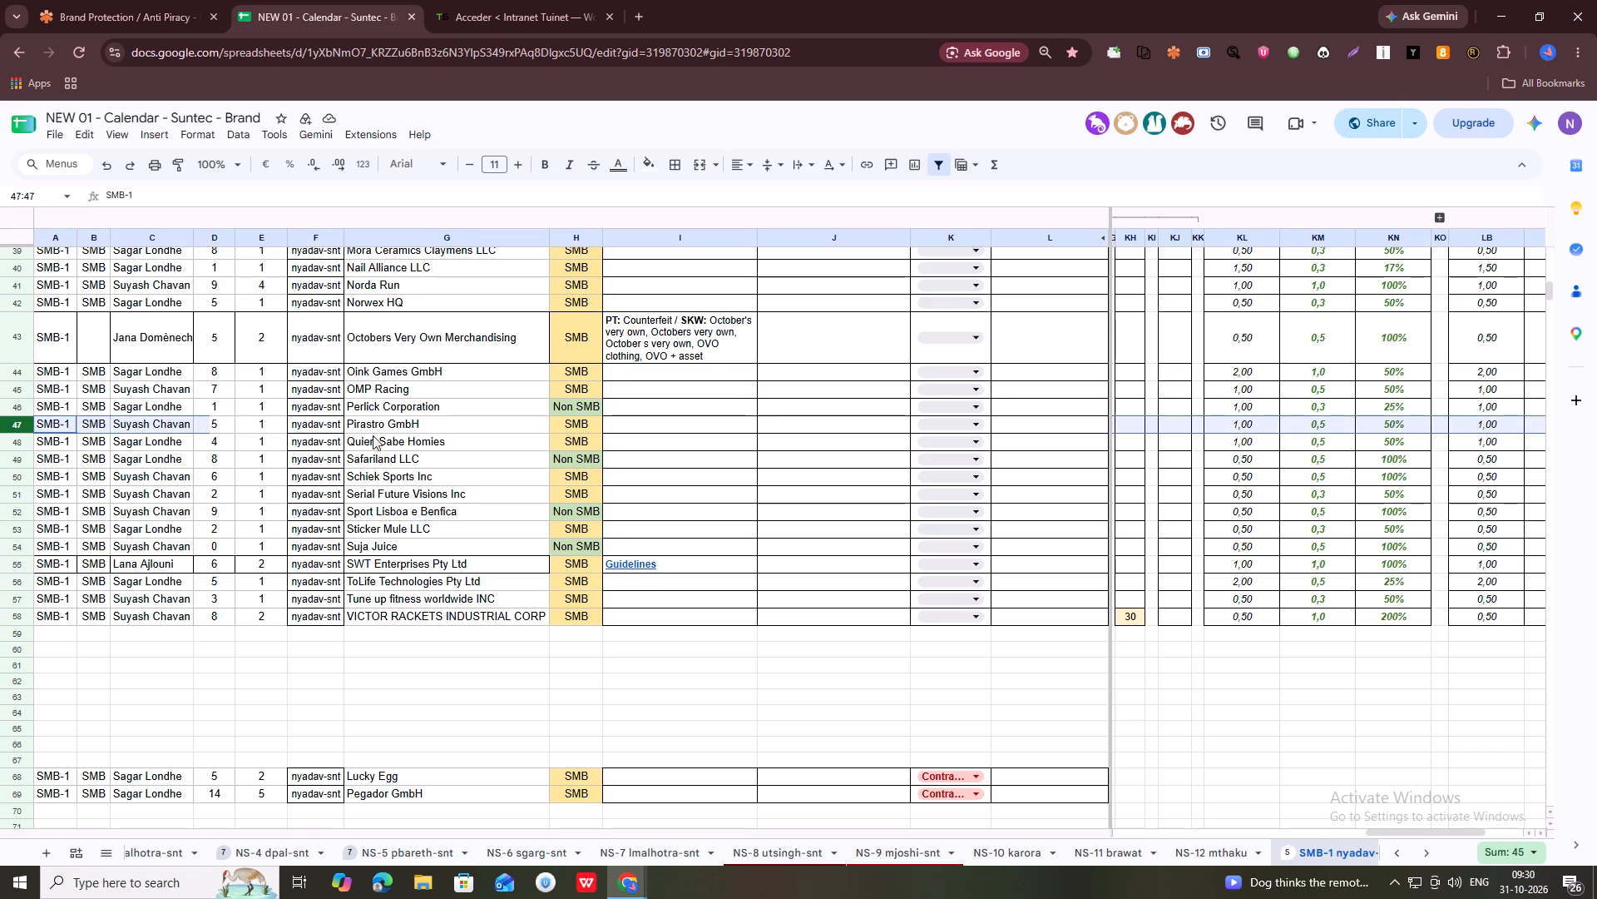
pyautogui.click(1170, 424)
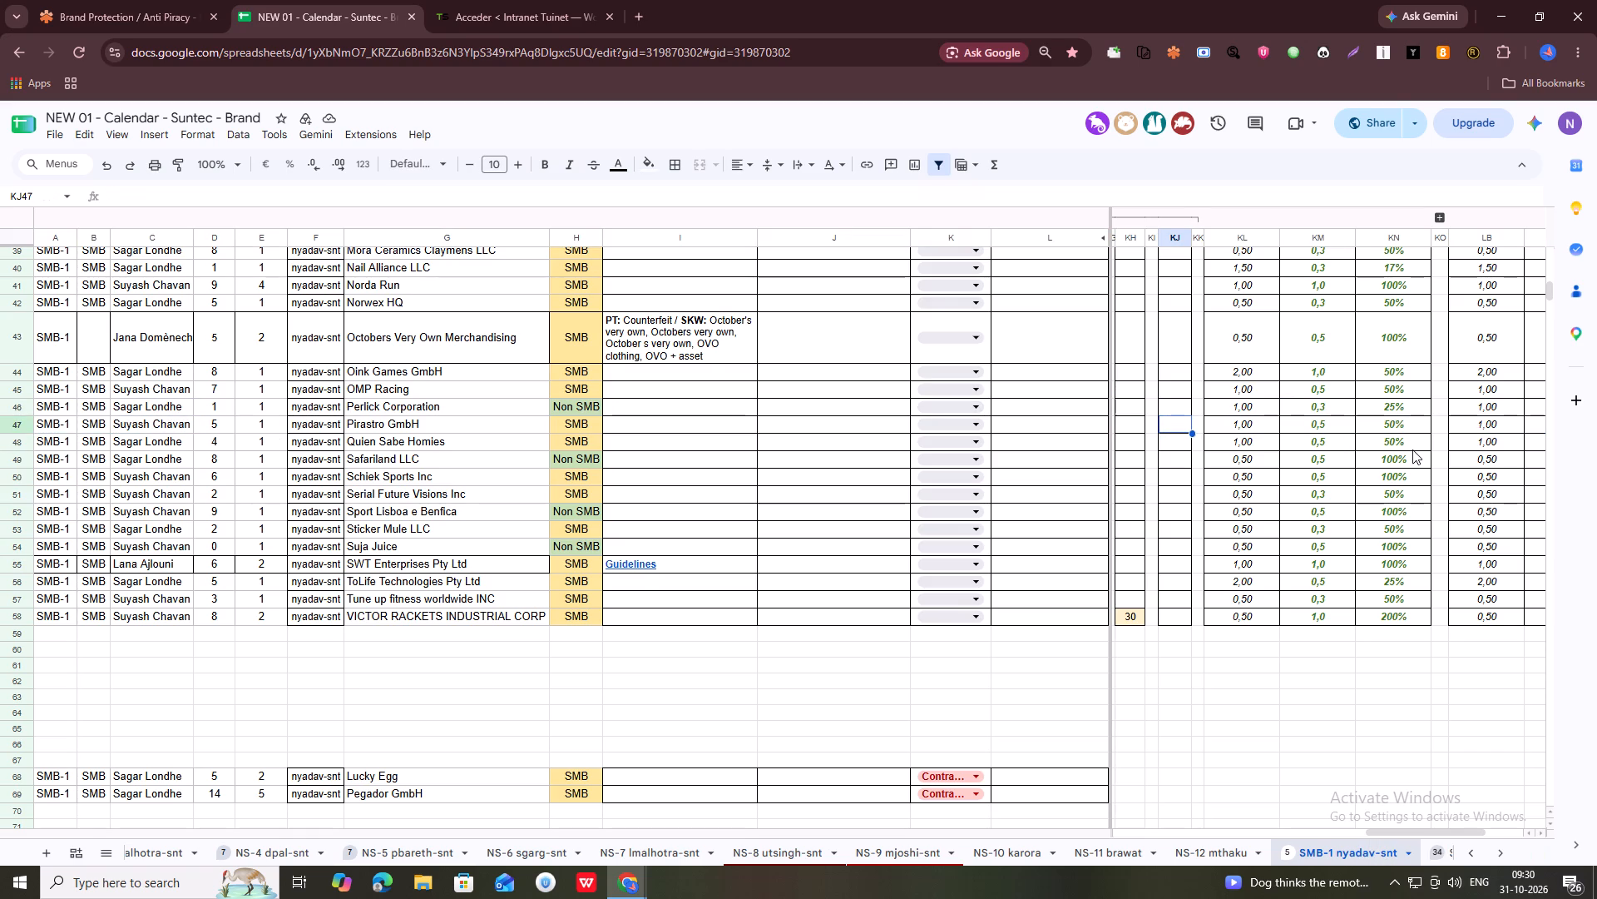
pyautogui.write('30')
pyautogui.press('Up')
# In the 31/10 column, enter 30 for OMP Racing and 60 for Oink Games GmbH.
pyautogui.press('Up')
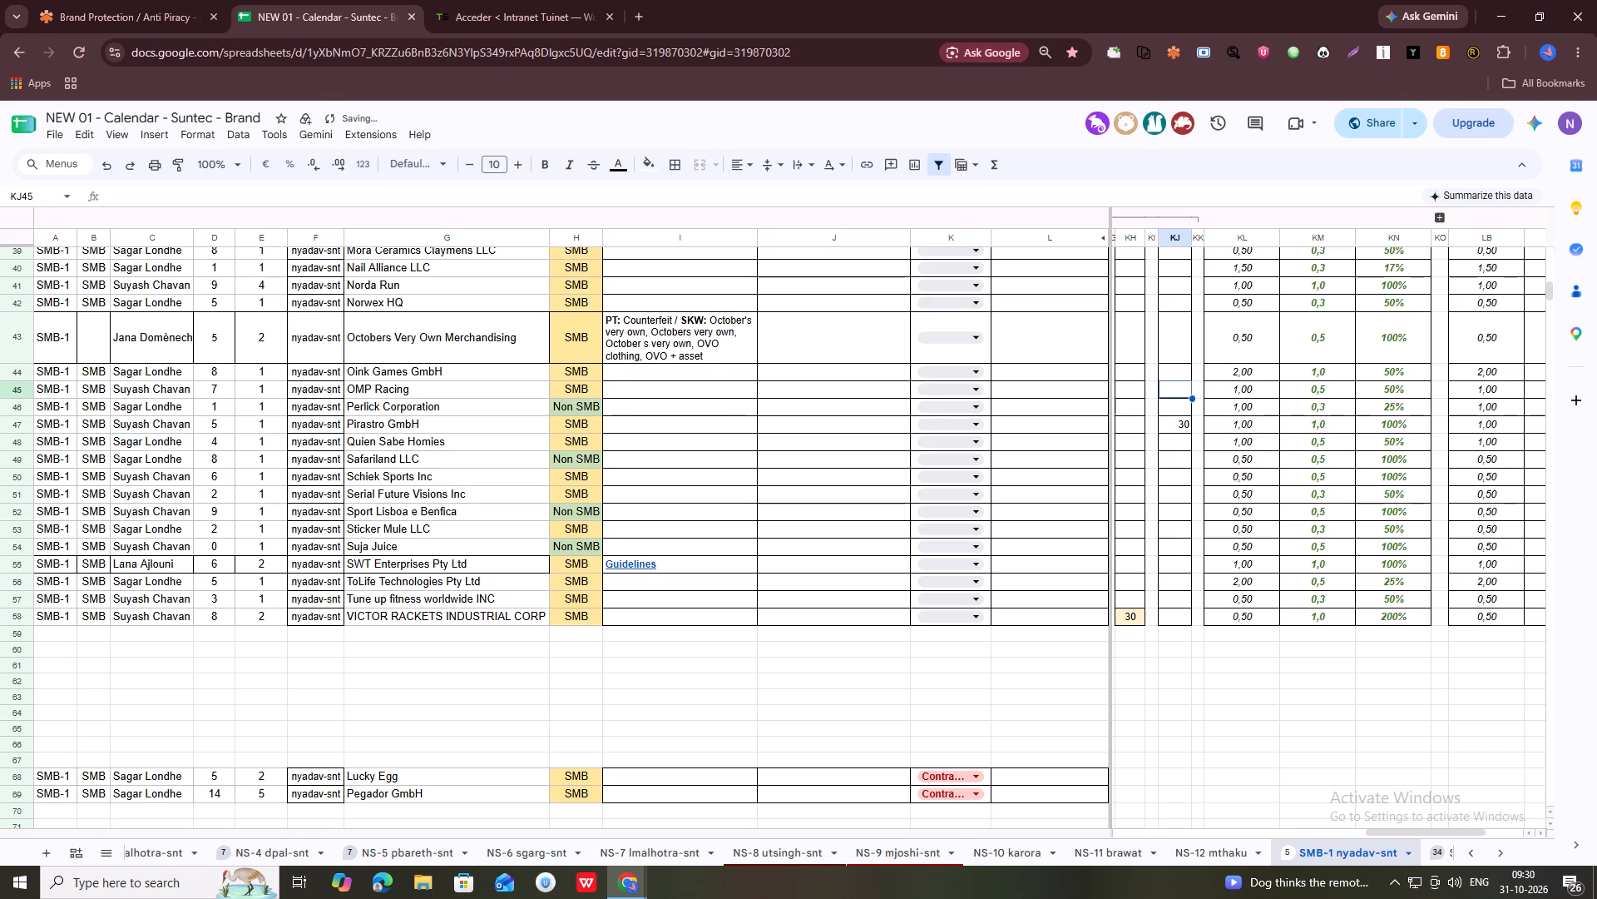
pyautogui.write('30')
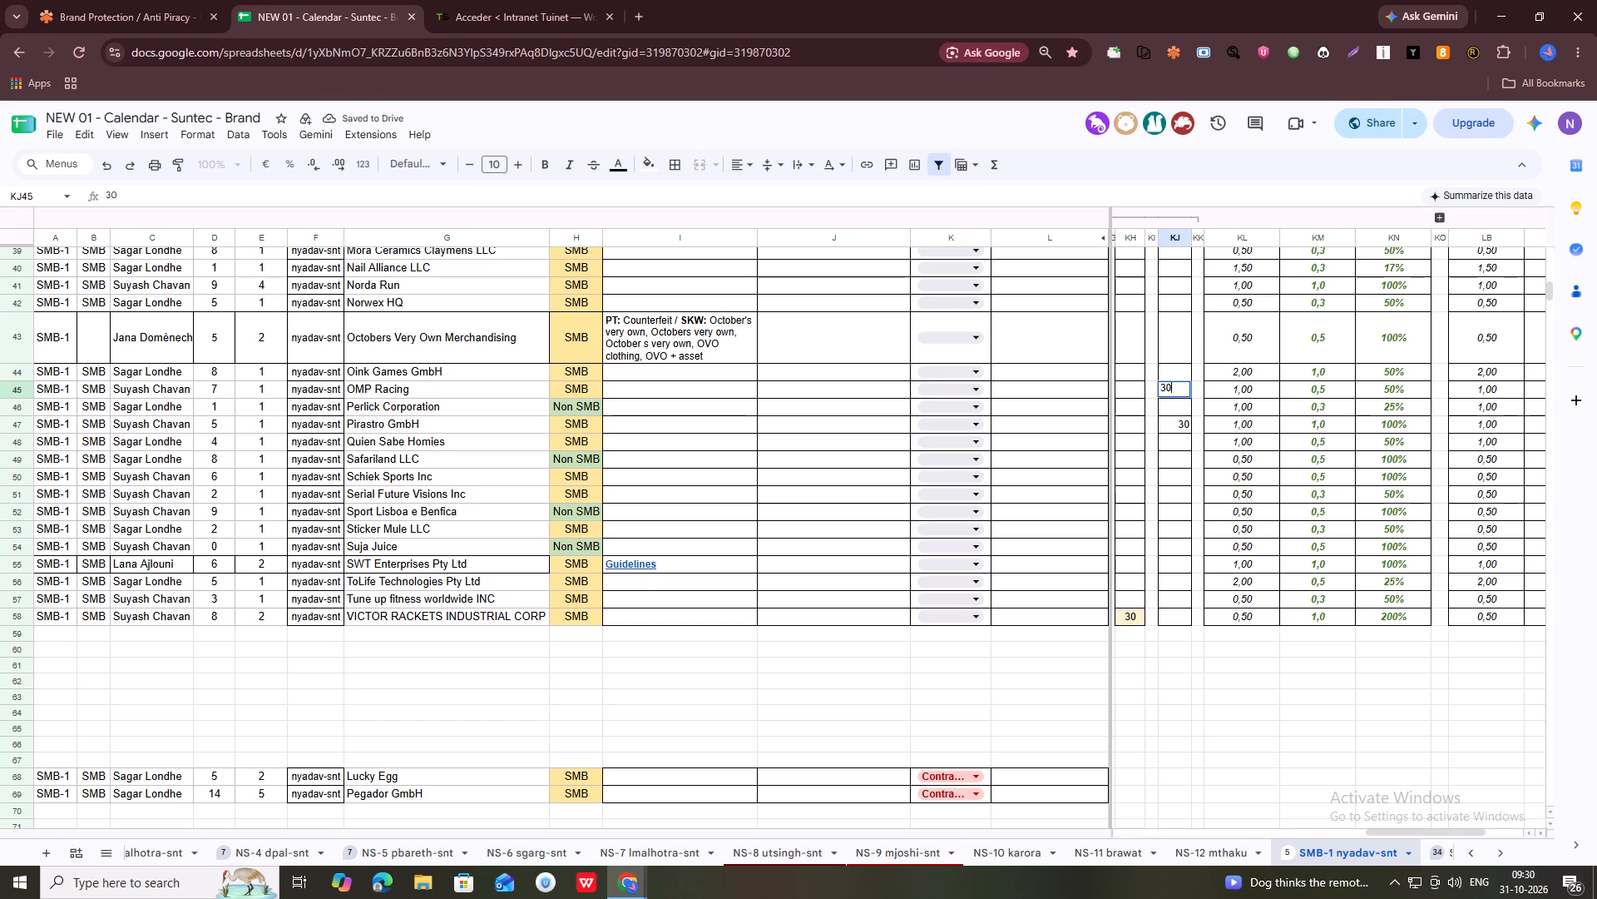
pyautogui.press('Up')
pyautogui.write('60')
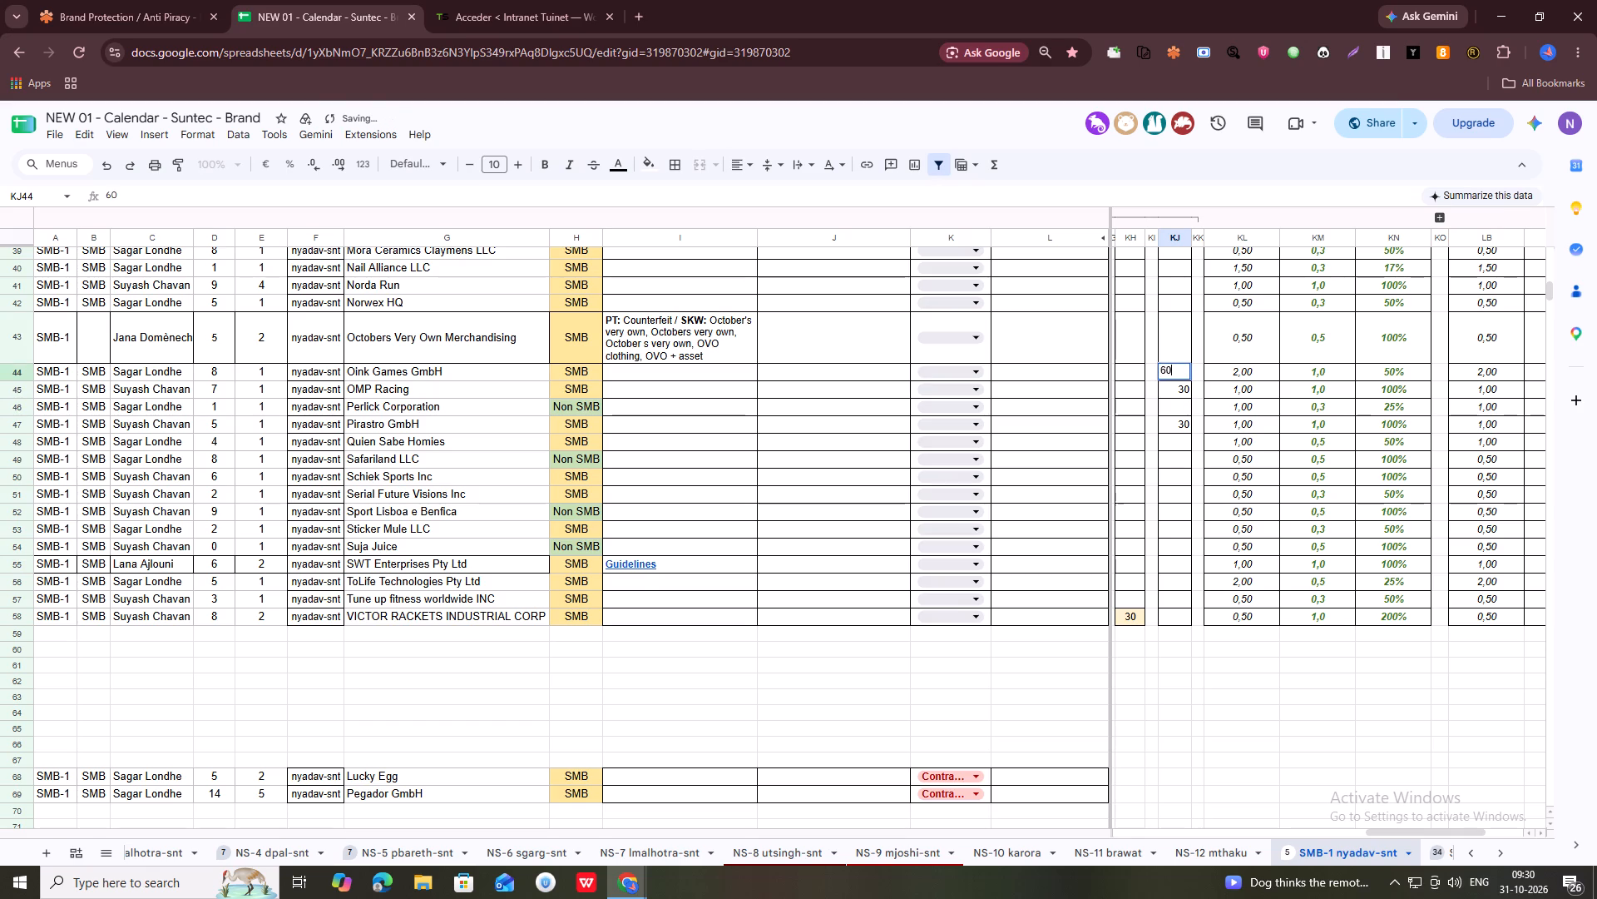
pyautogui.press('Up')
pyautogui.press('Down')
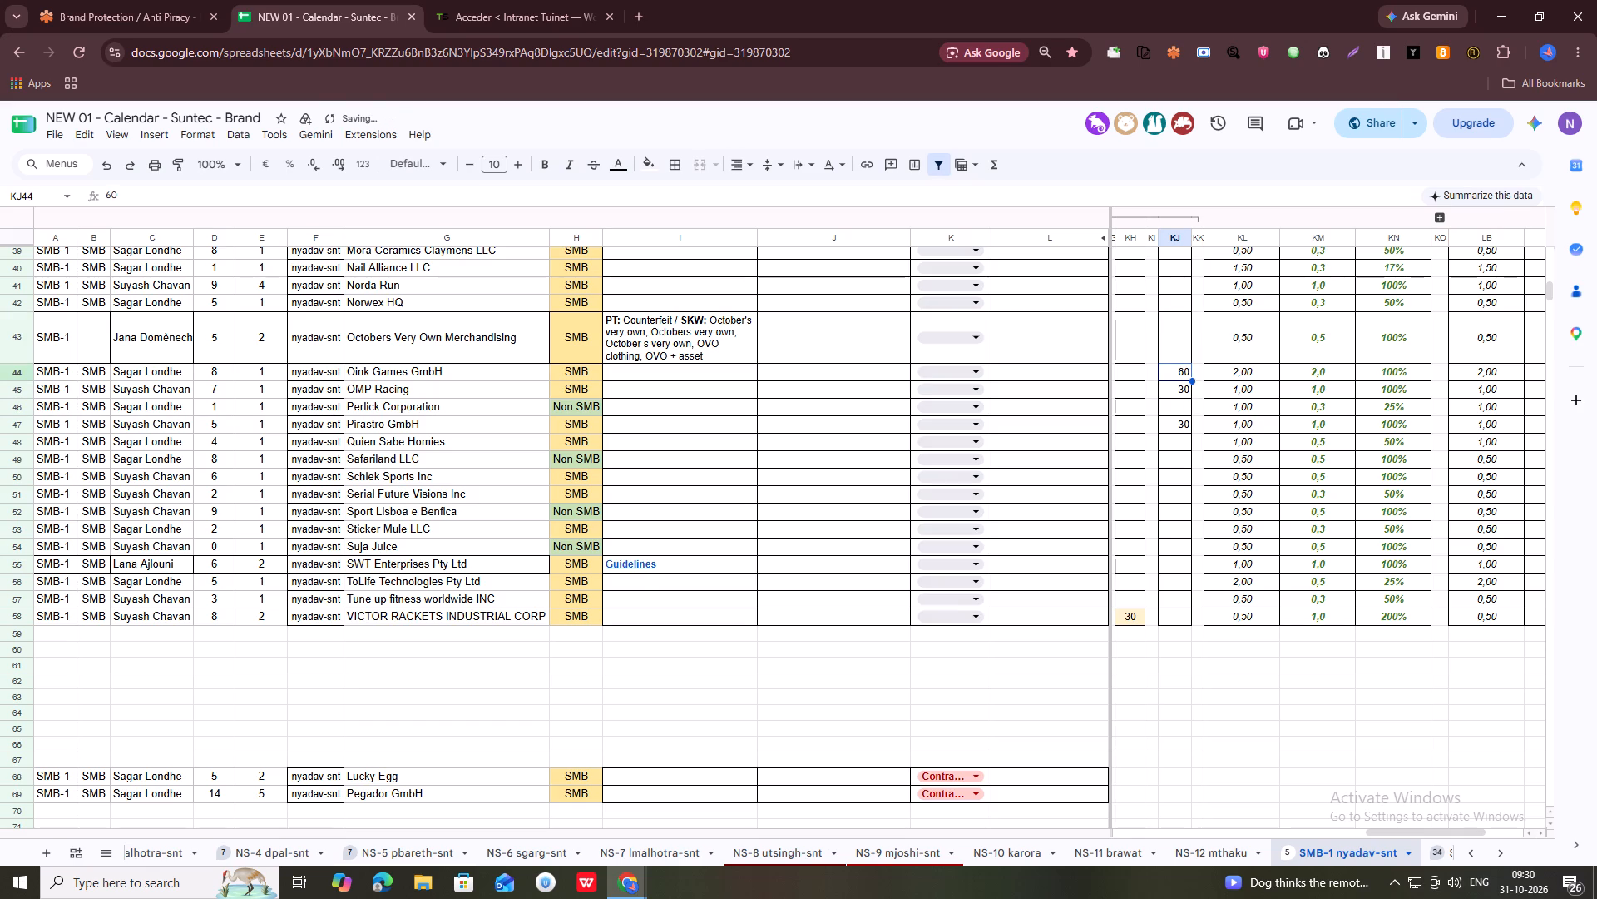
# Enter 60 in the 31/10 column for ToLife Technologies Pty Ltd.
pyautogui.press('Down')
pyautogui.press('Down')
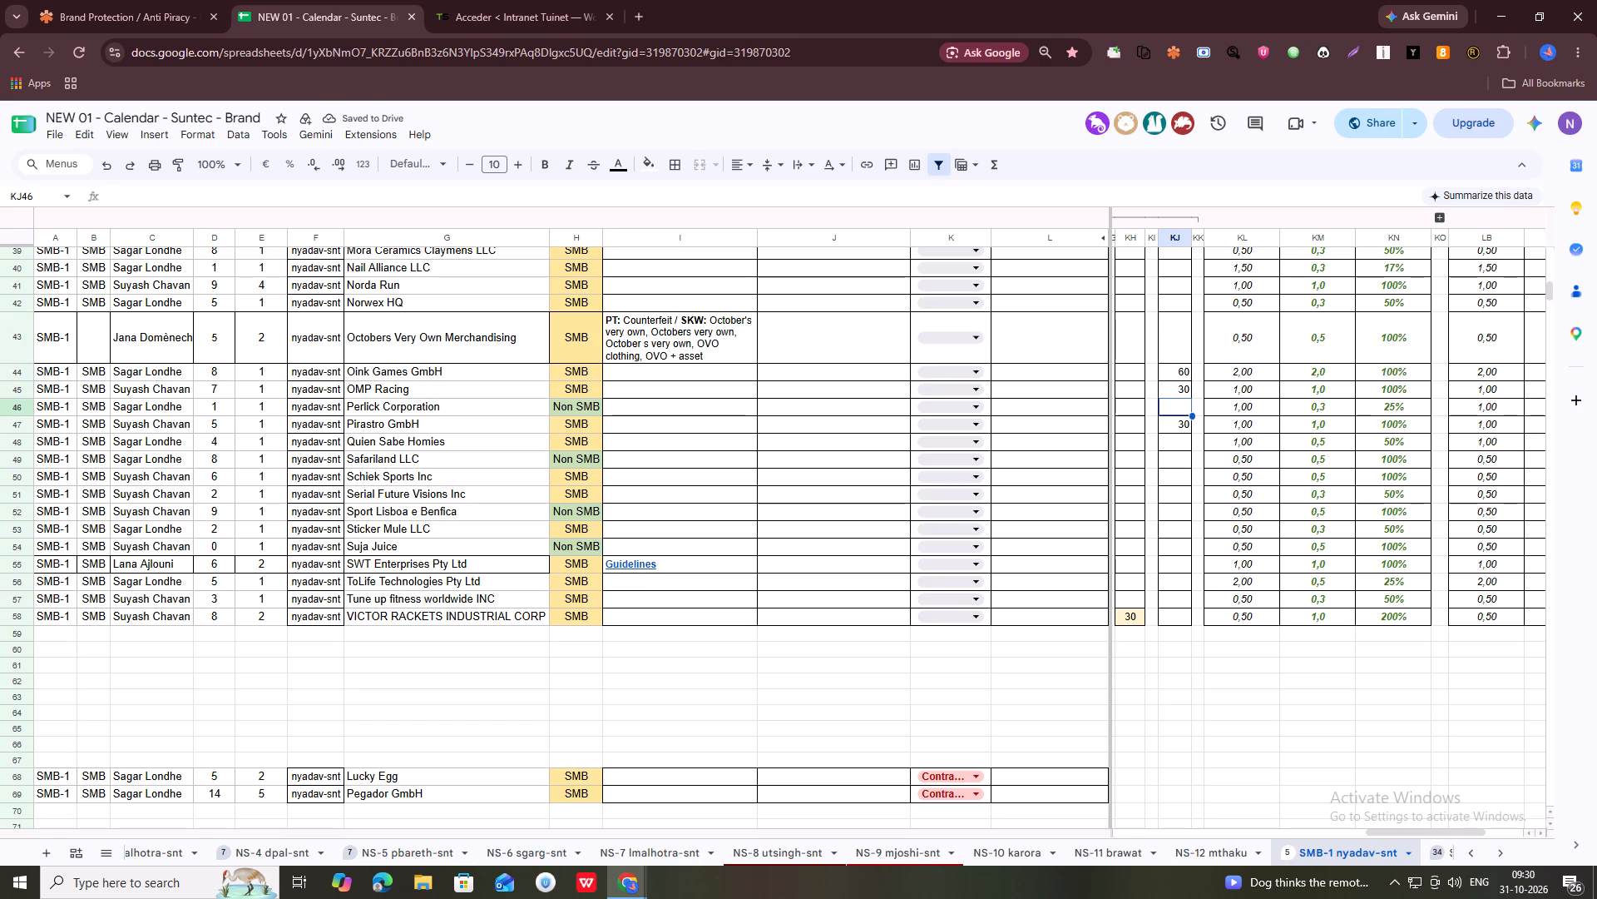
pyautogui.press('Down')
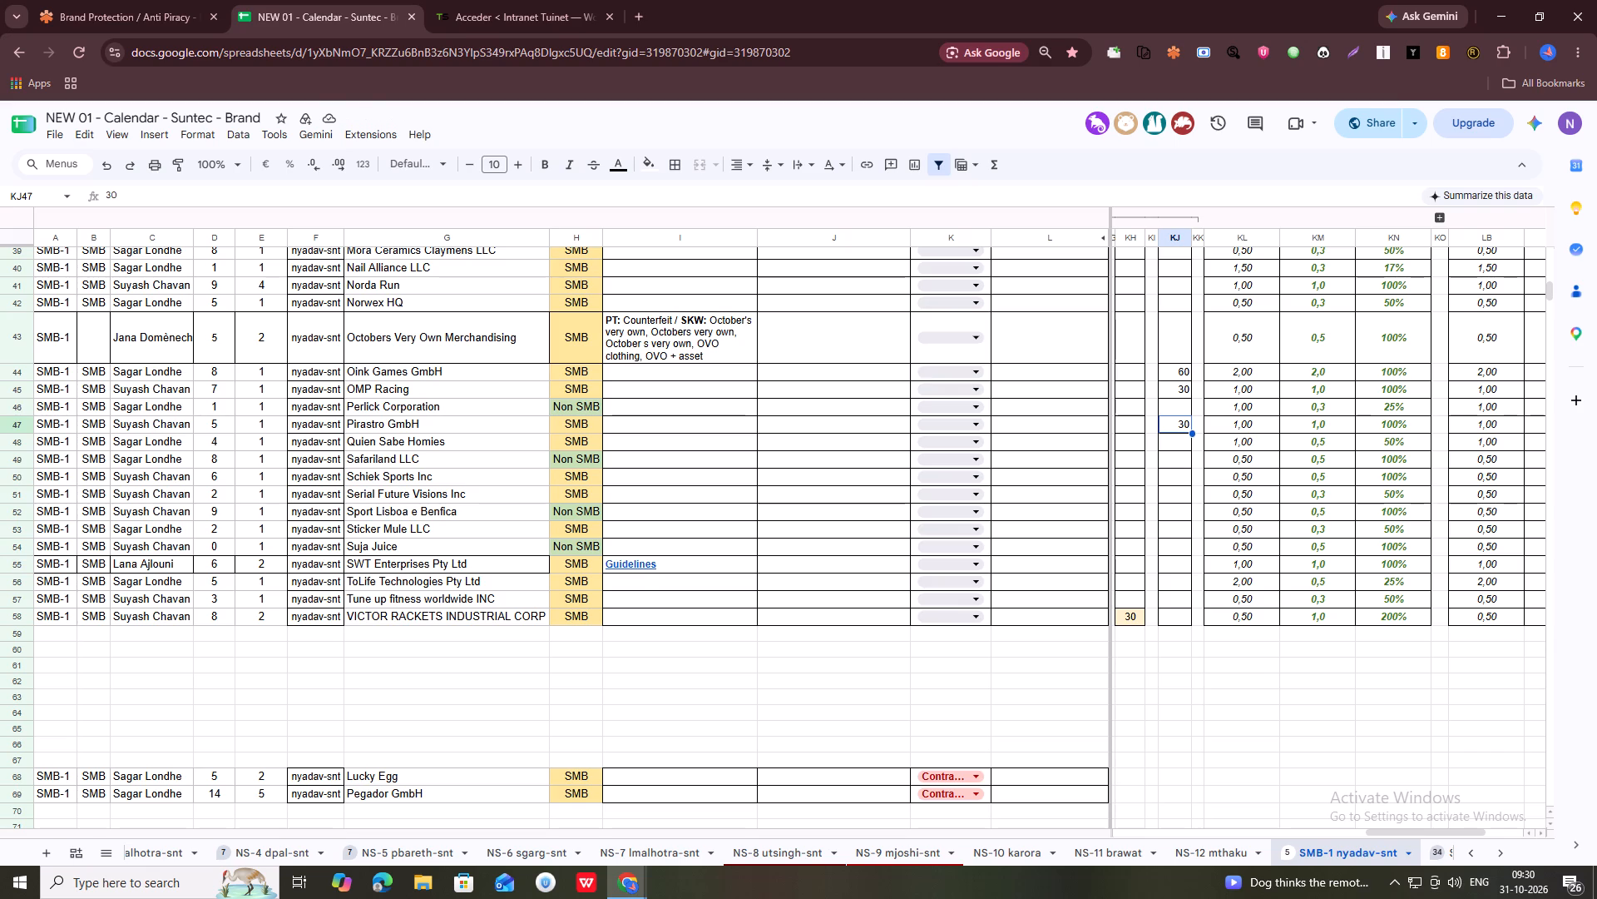
pyautogui.press('Down')
pyautogui.press('Down')
pyautogui.press('Down')
pyautogui.press('Down')
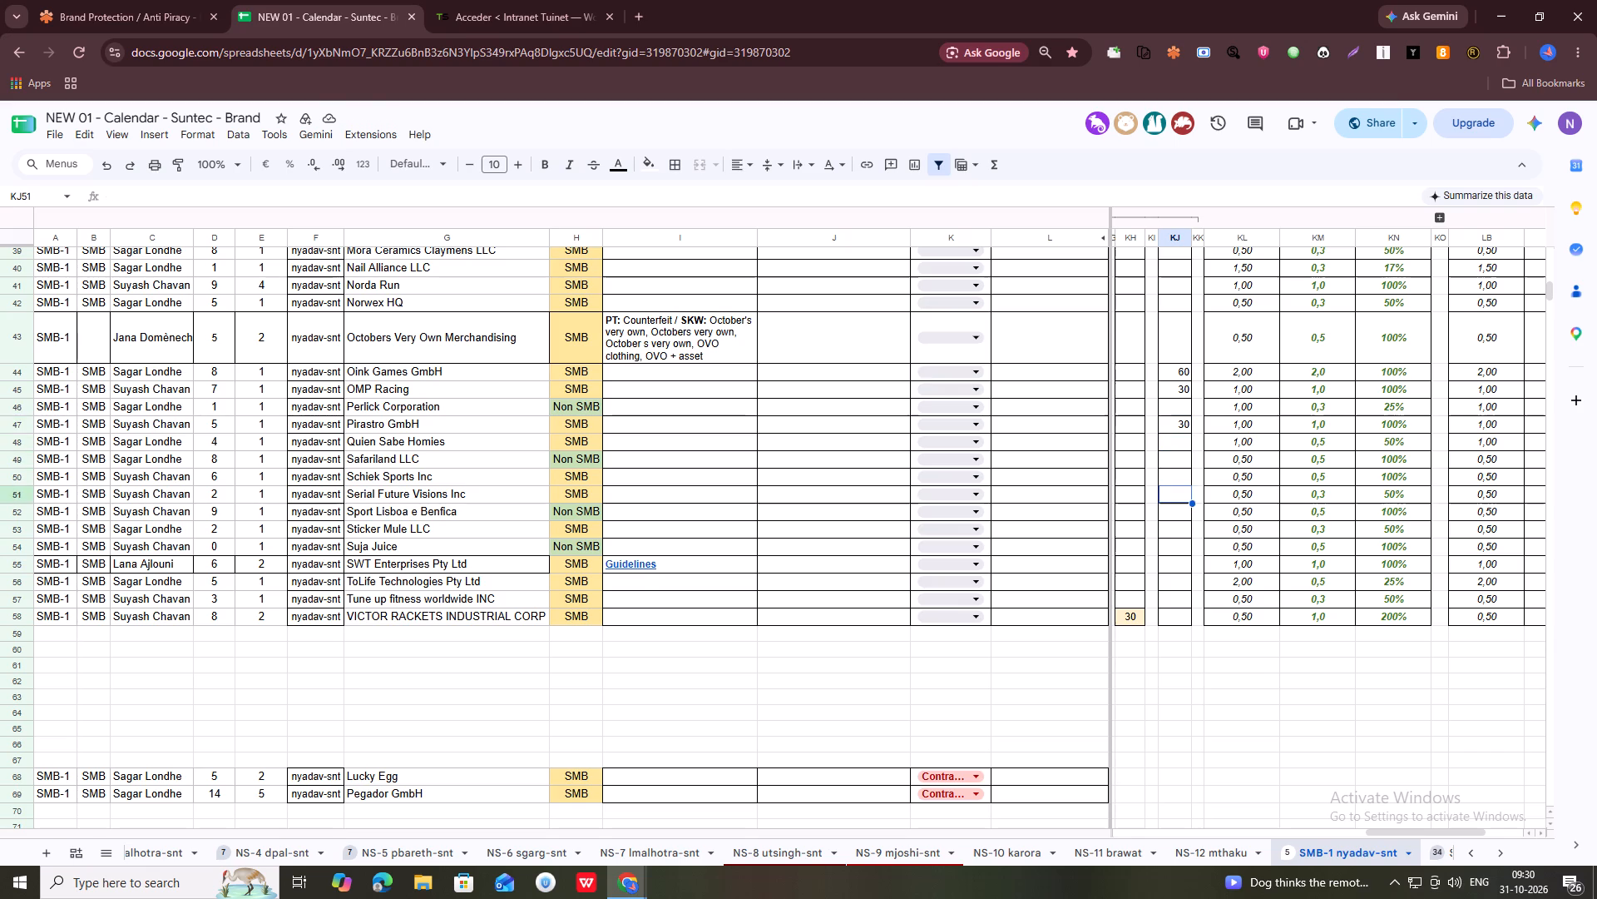
pyautogui.press('Down')
pyautogui.press('Down')
pyautogui.press('Down')
pyautogui.press('Down')
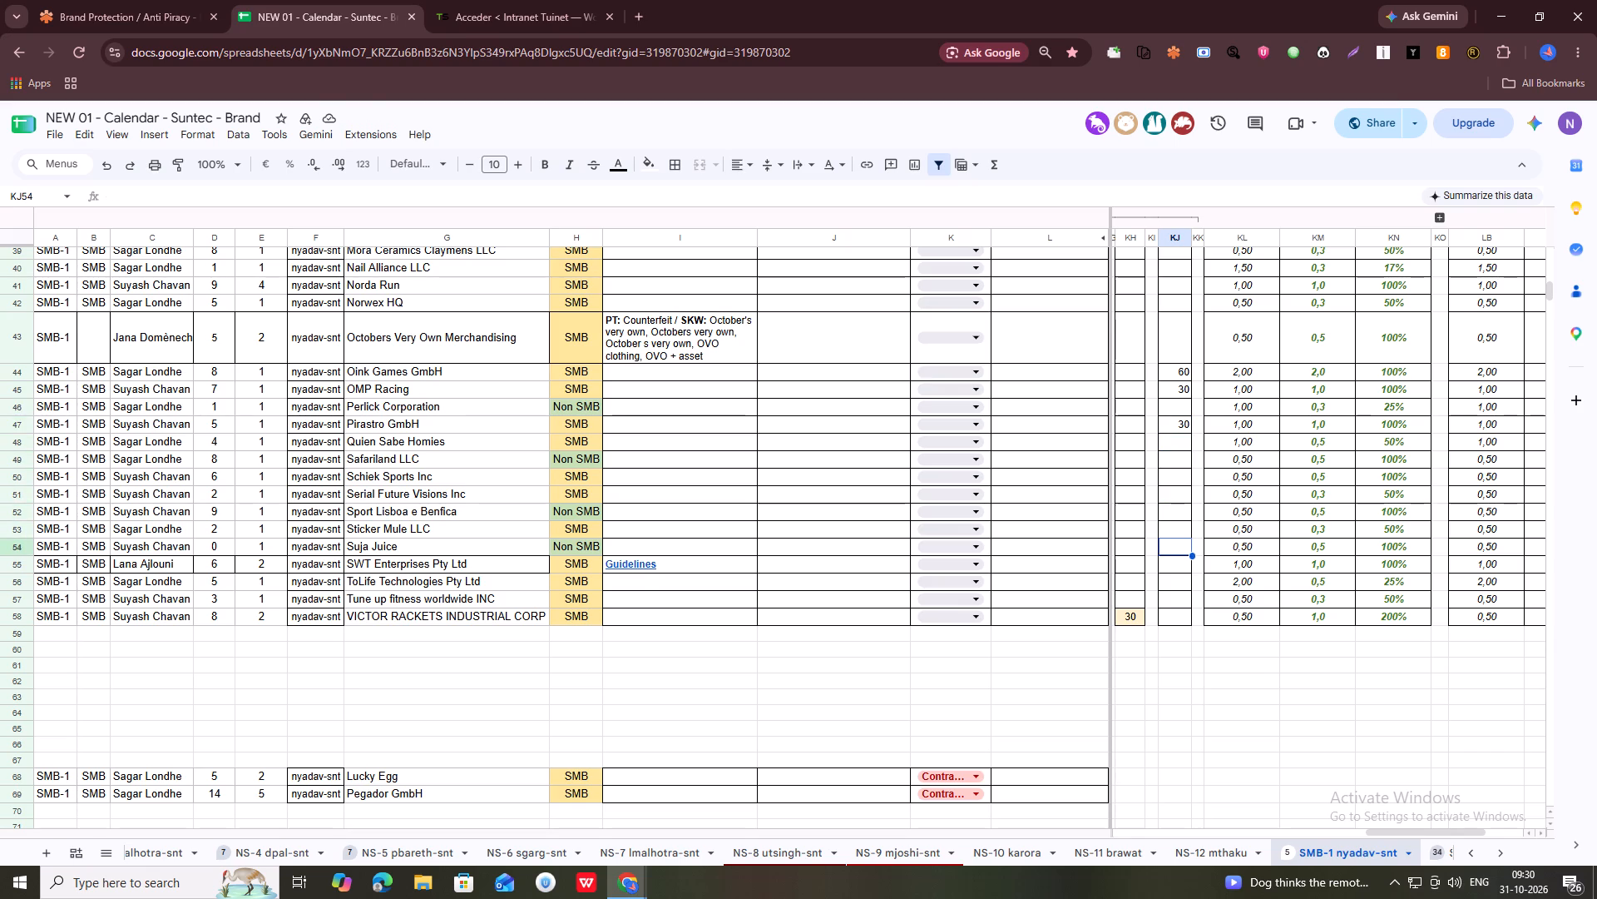
pyautogui.press('Down')
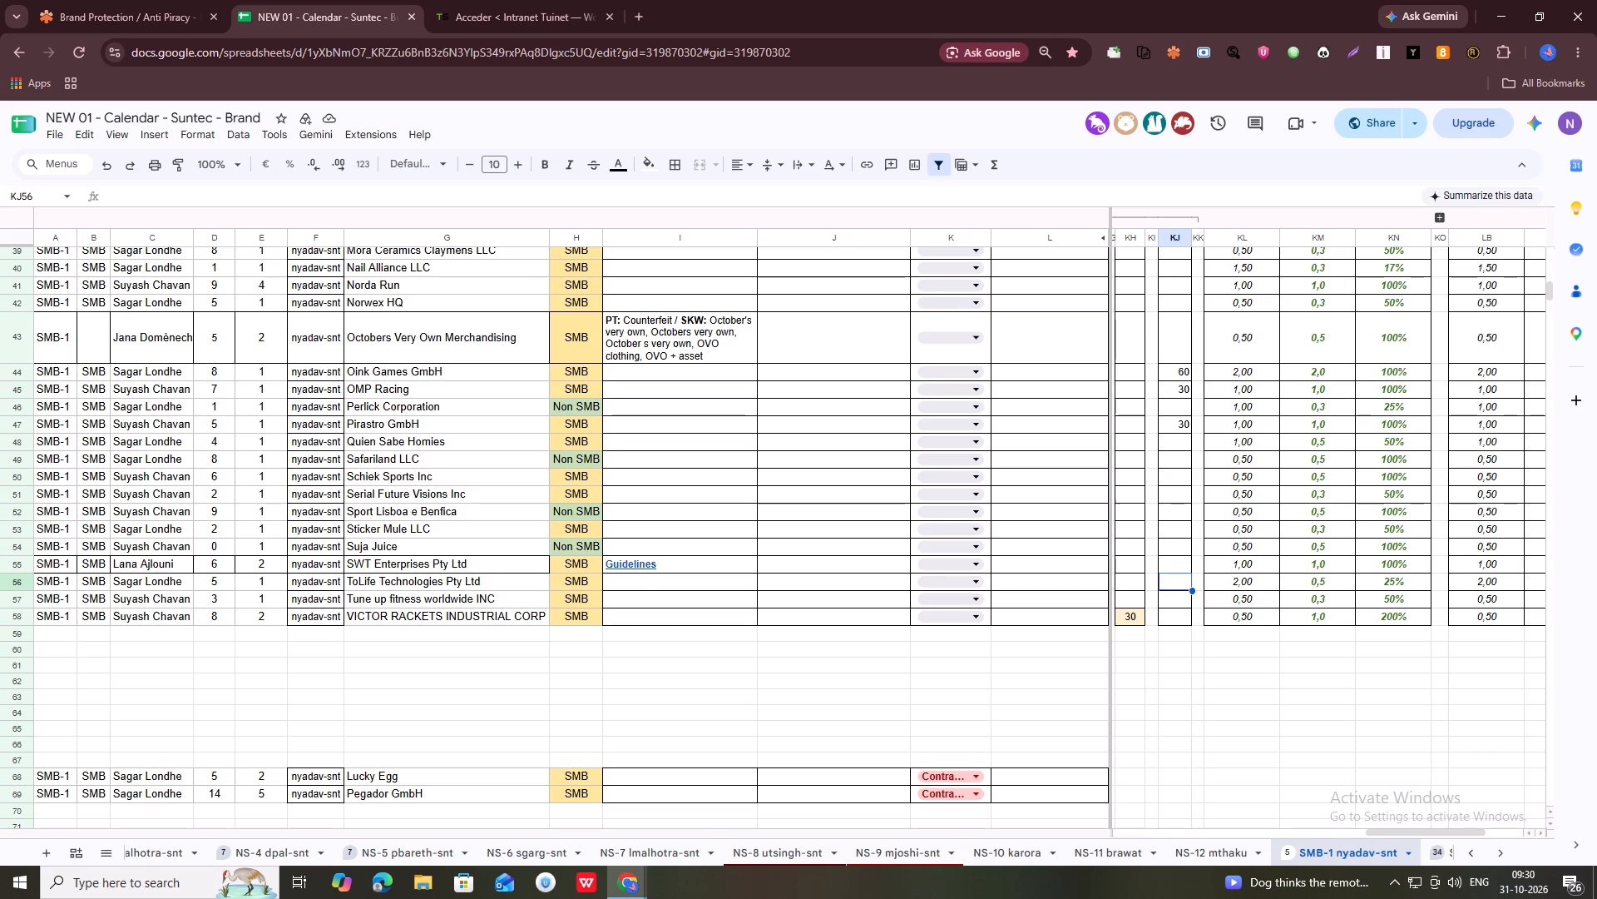
pyautogui.write('60')
pyautogui.press('Up')
pyautogui.press('Up')
pyautogui.press('Up')
pyautogui.press('Up')
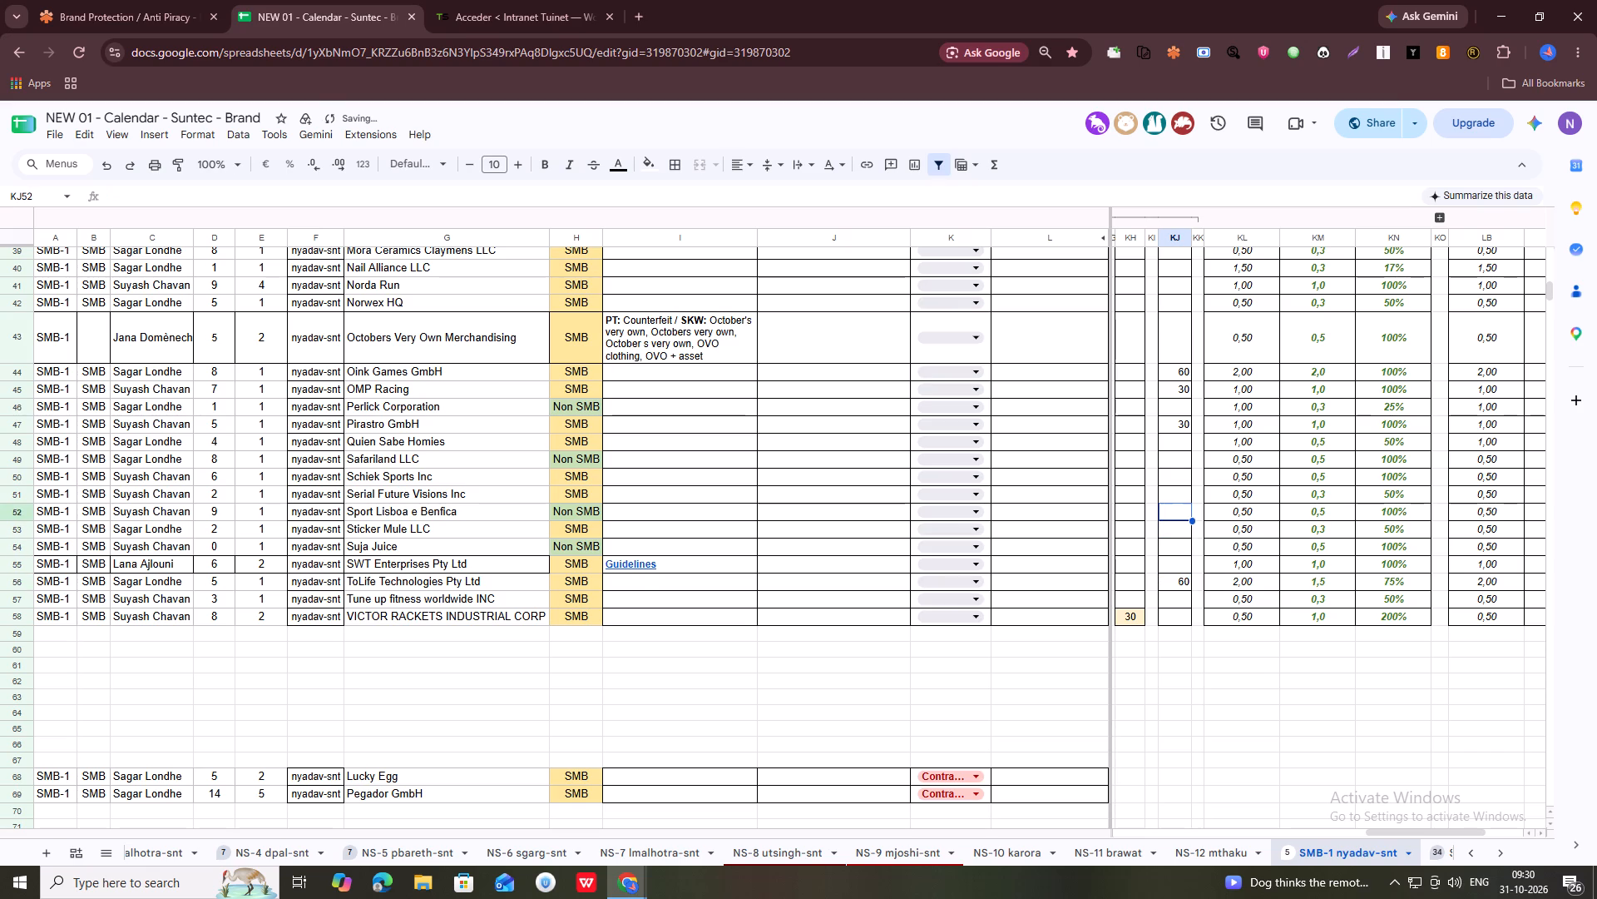
# Total the 31/10 time entries from the ToLife Technologies Pty Ltd row up to The Walt Disney row.
pyautogui.click(1168, 581)
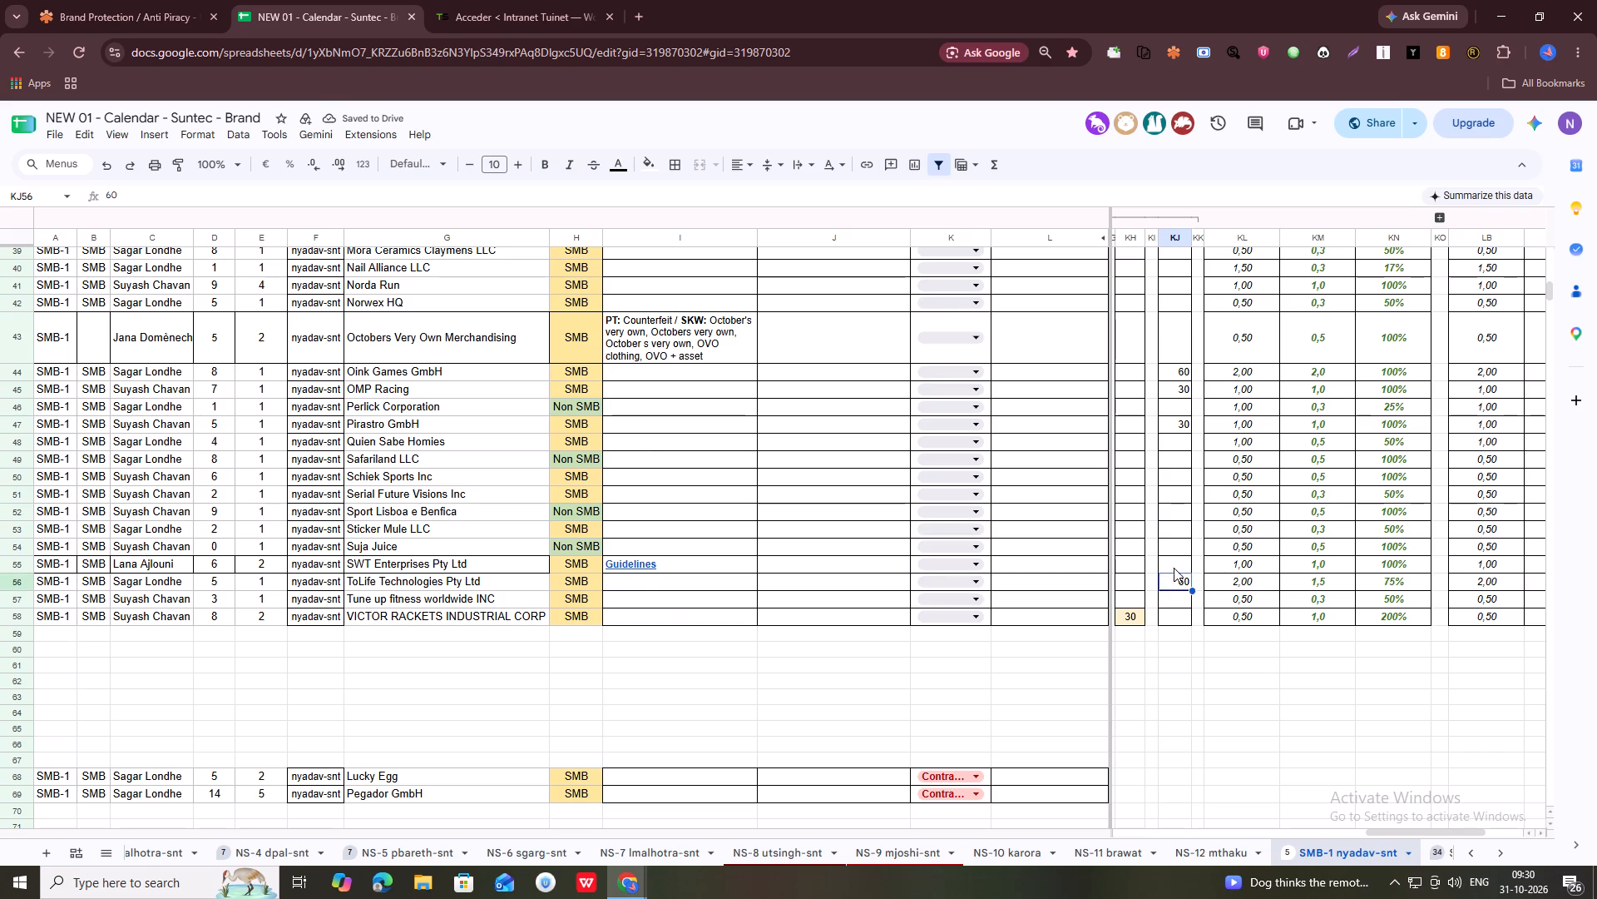
pyautogui.scroll(7, 1171, 566)
pyautogui.scroll(2, 1184, 472)
pyautogui.keyDown('shift'); pyautogui.click(1184, 416); pyautogui.keyUp('shift')
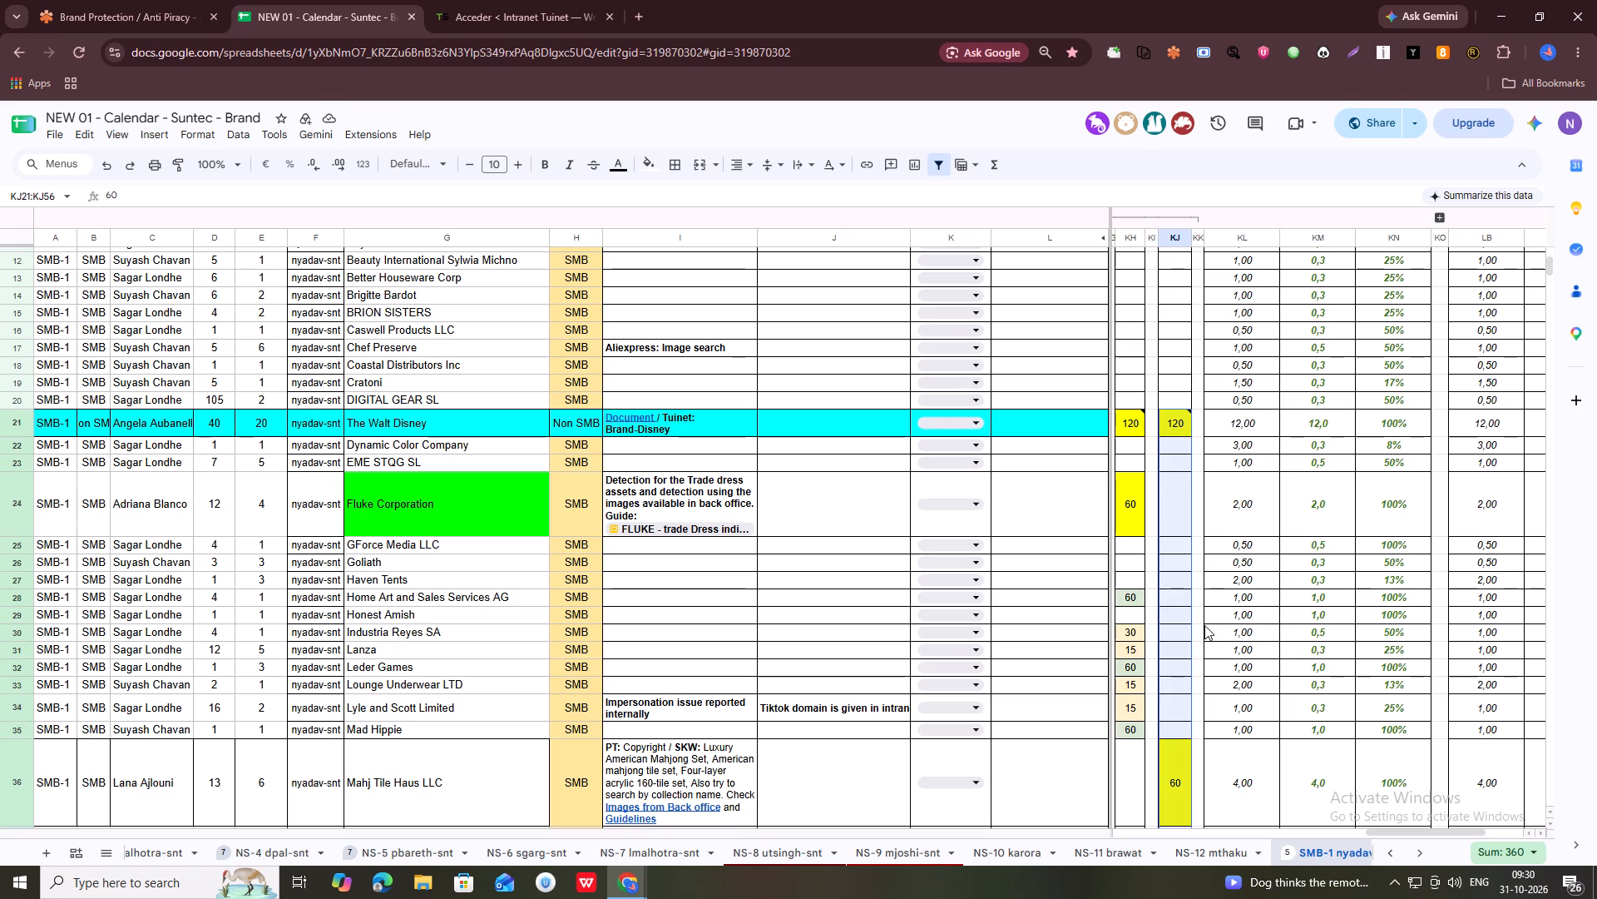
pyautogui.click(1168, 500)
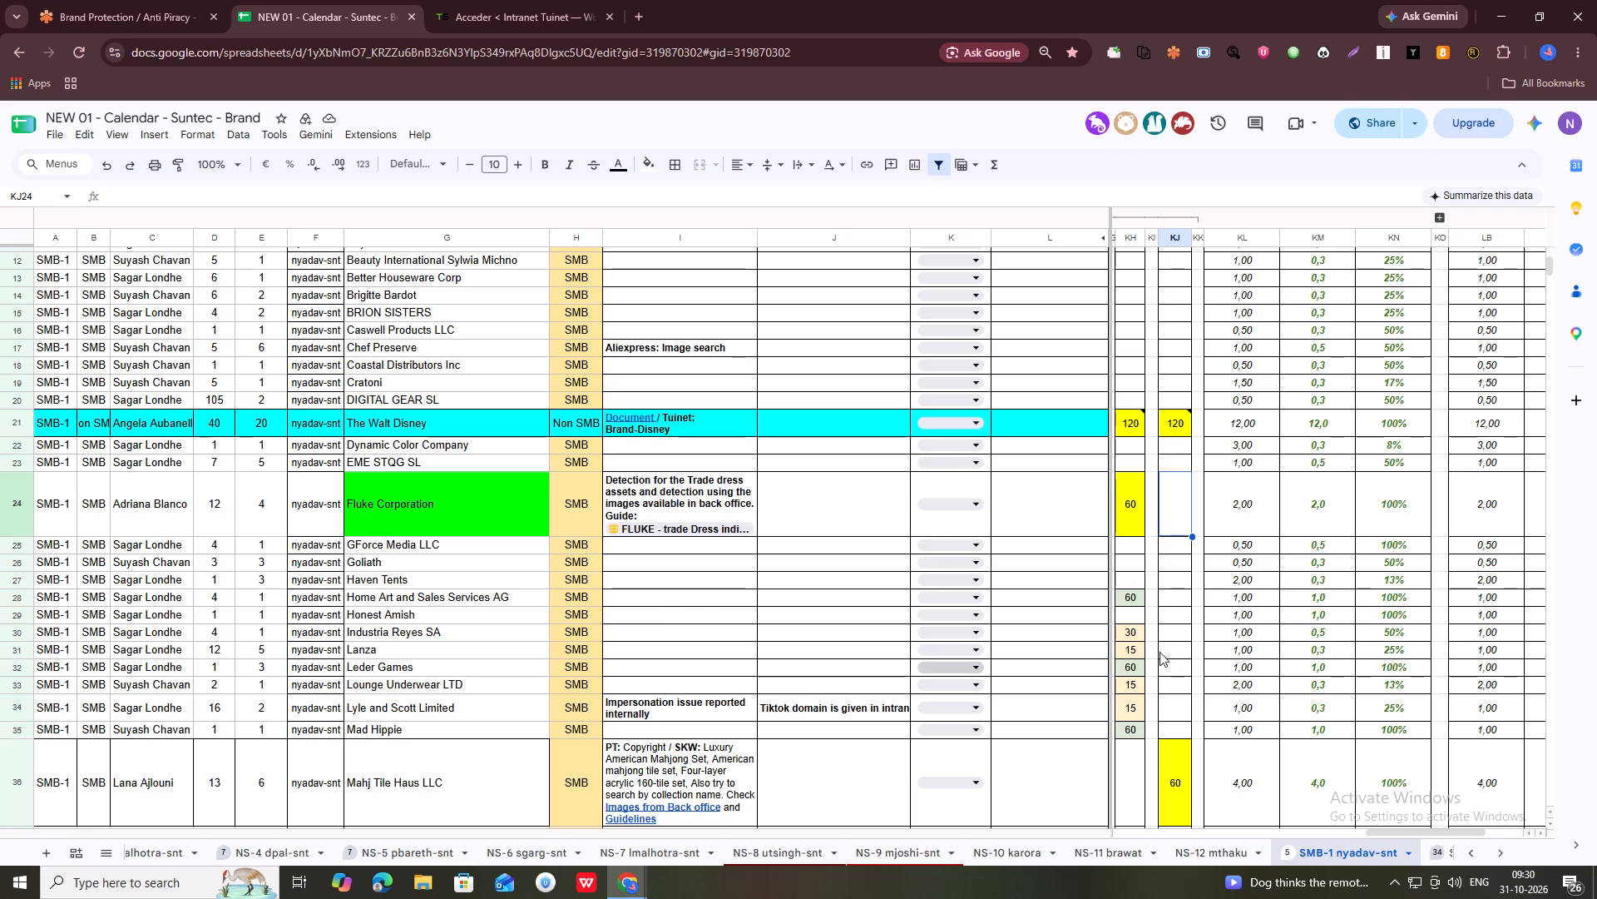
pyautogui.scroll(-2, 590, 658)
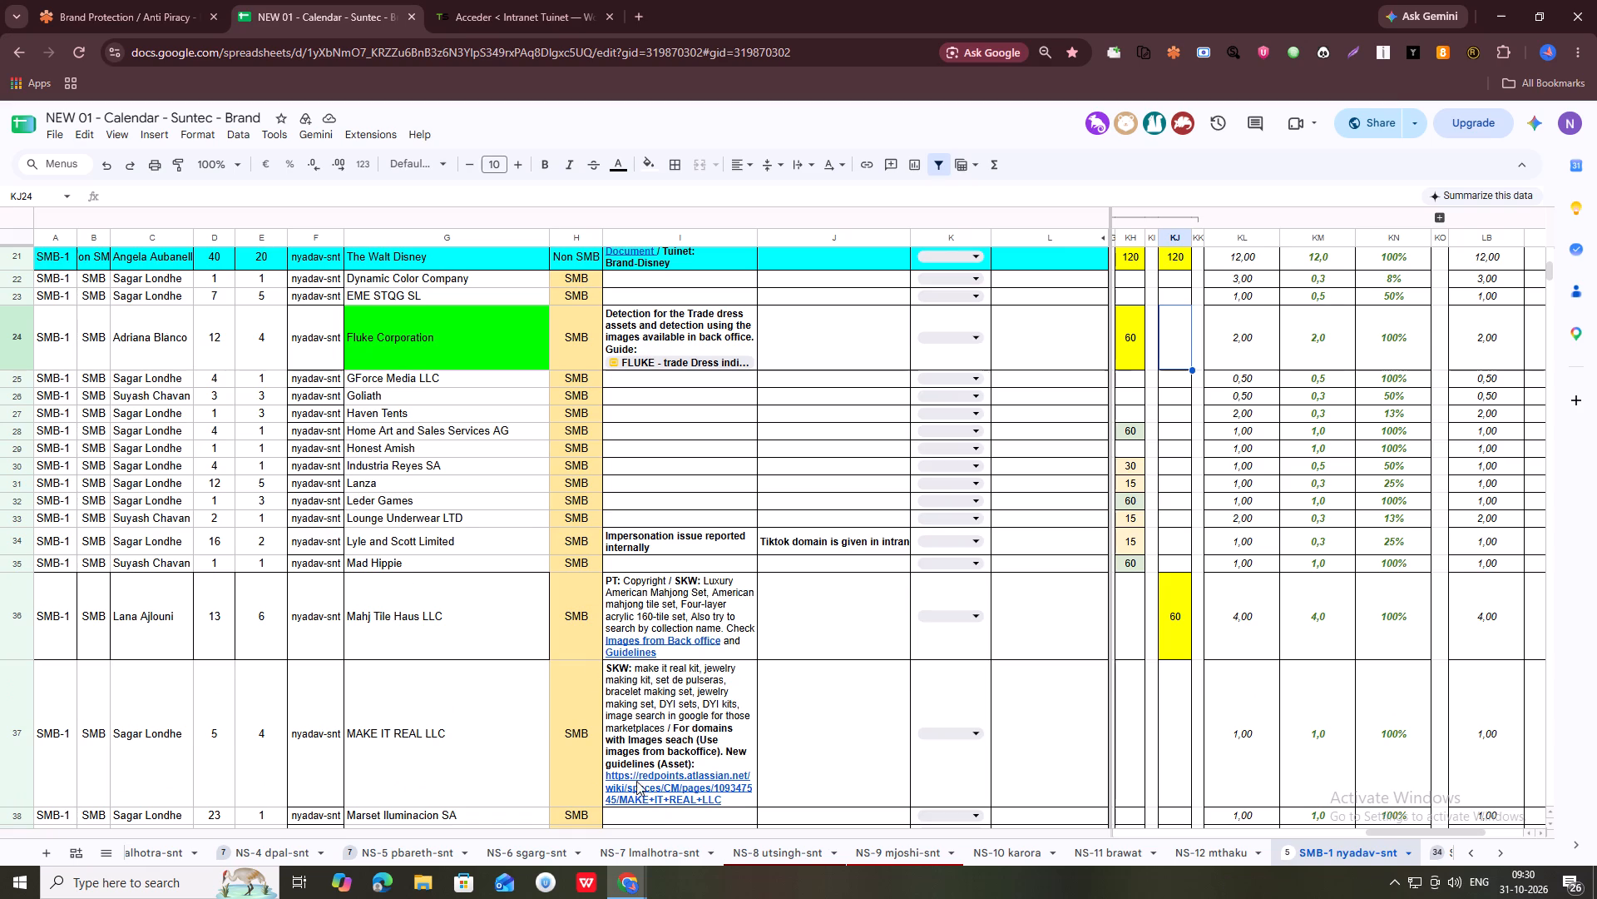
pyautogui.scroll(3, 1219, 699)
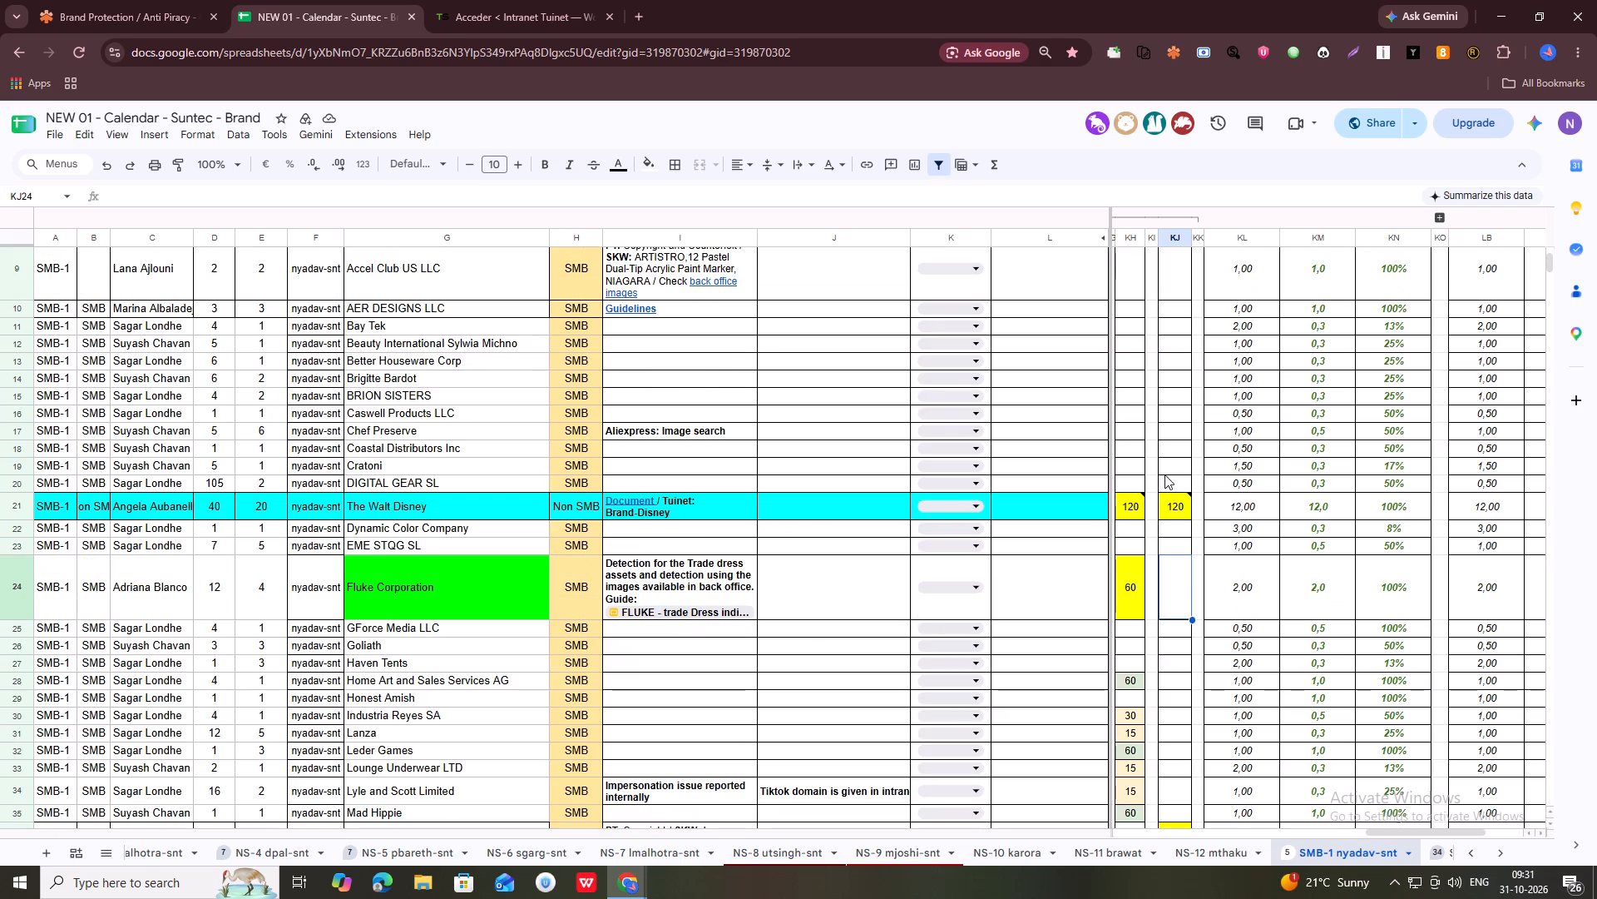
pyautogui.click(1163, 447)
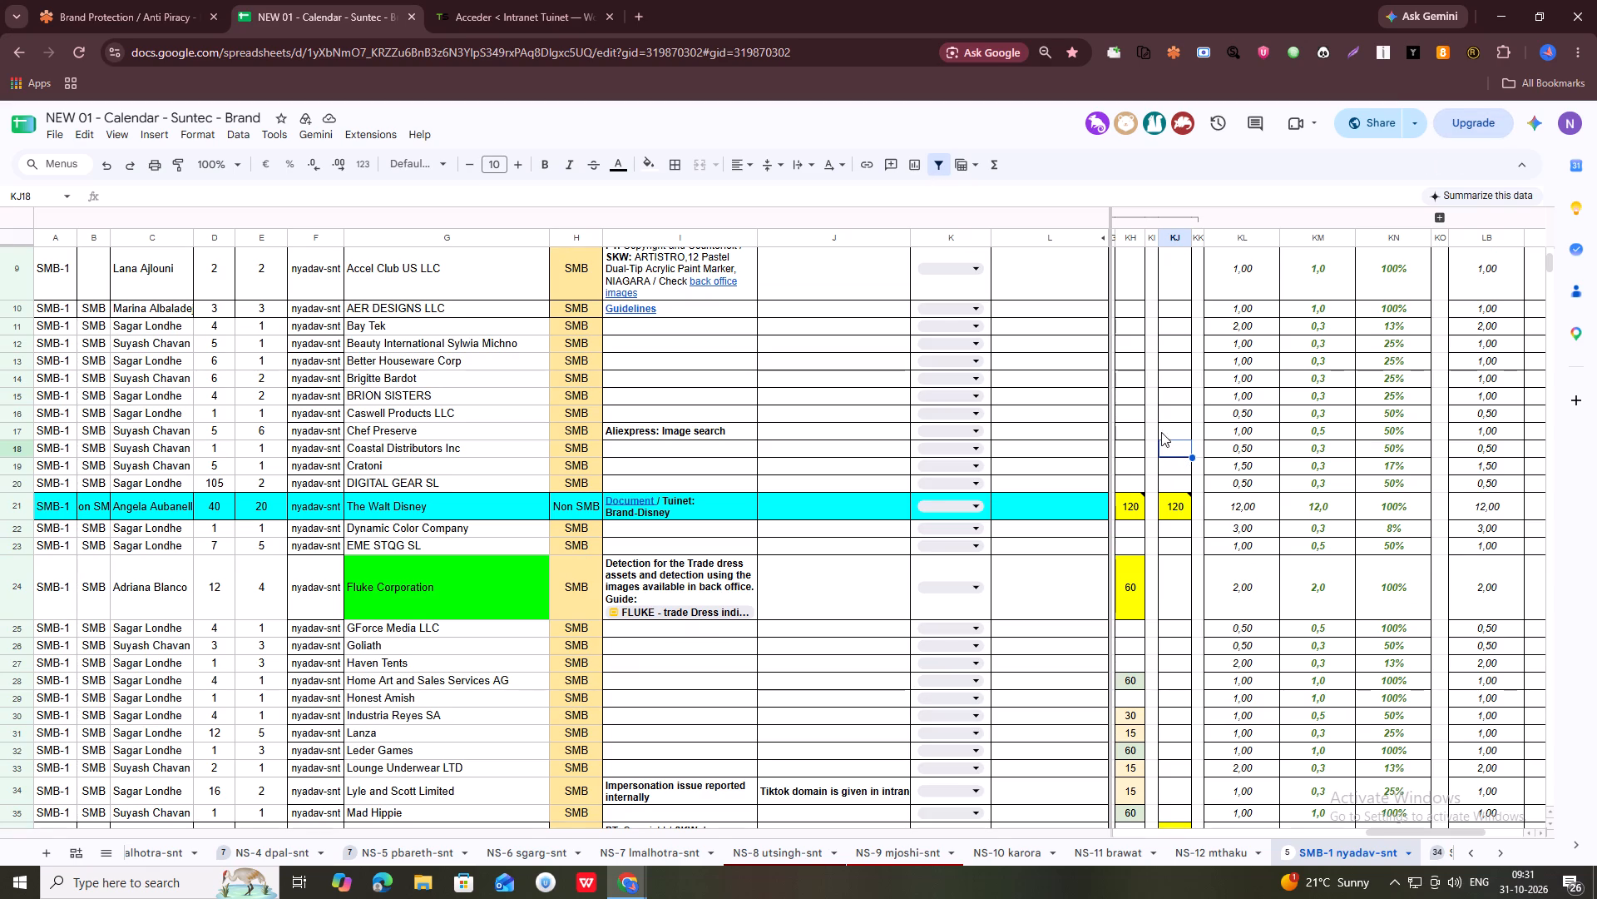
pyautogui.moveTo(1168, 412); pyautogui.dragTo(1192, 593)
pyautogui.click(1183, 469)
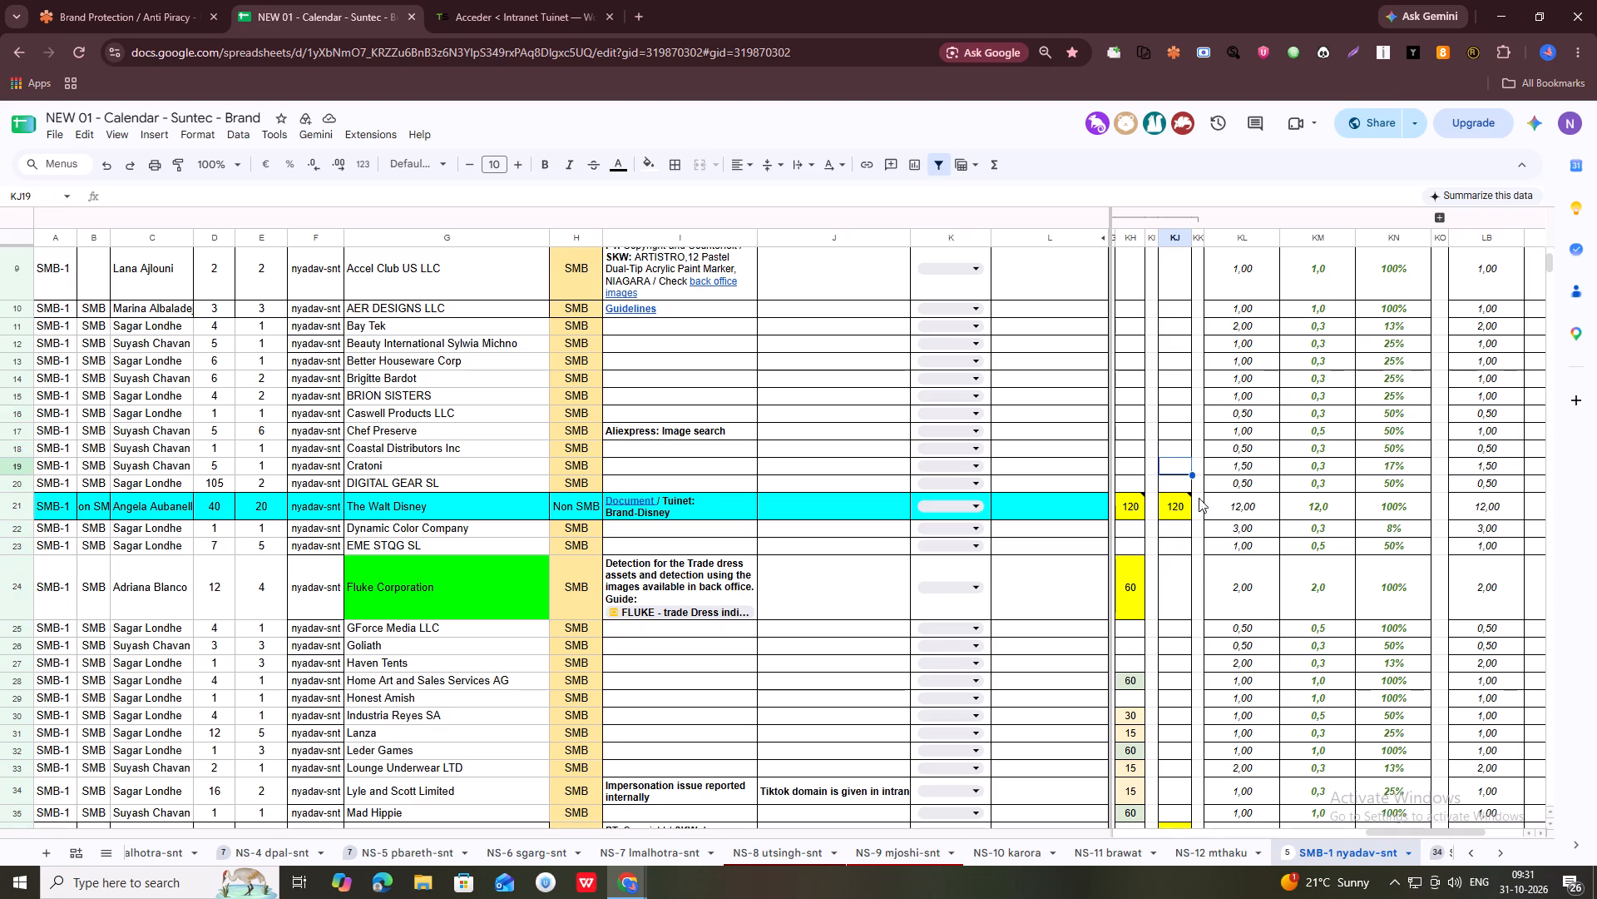
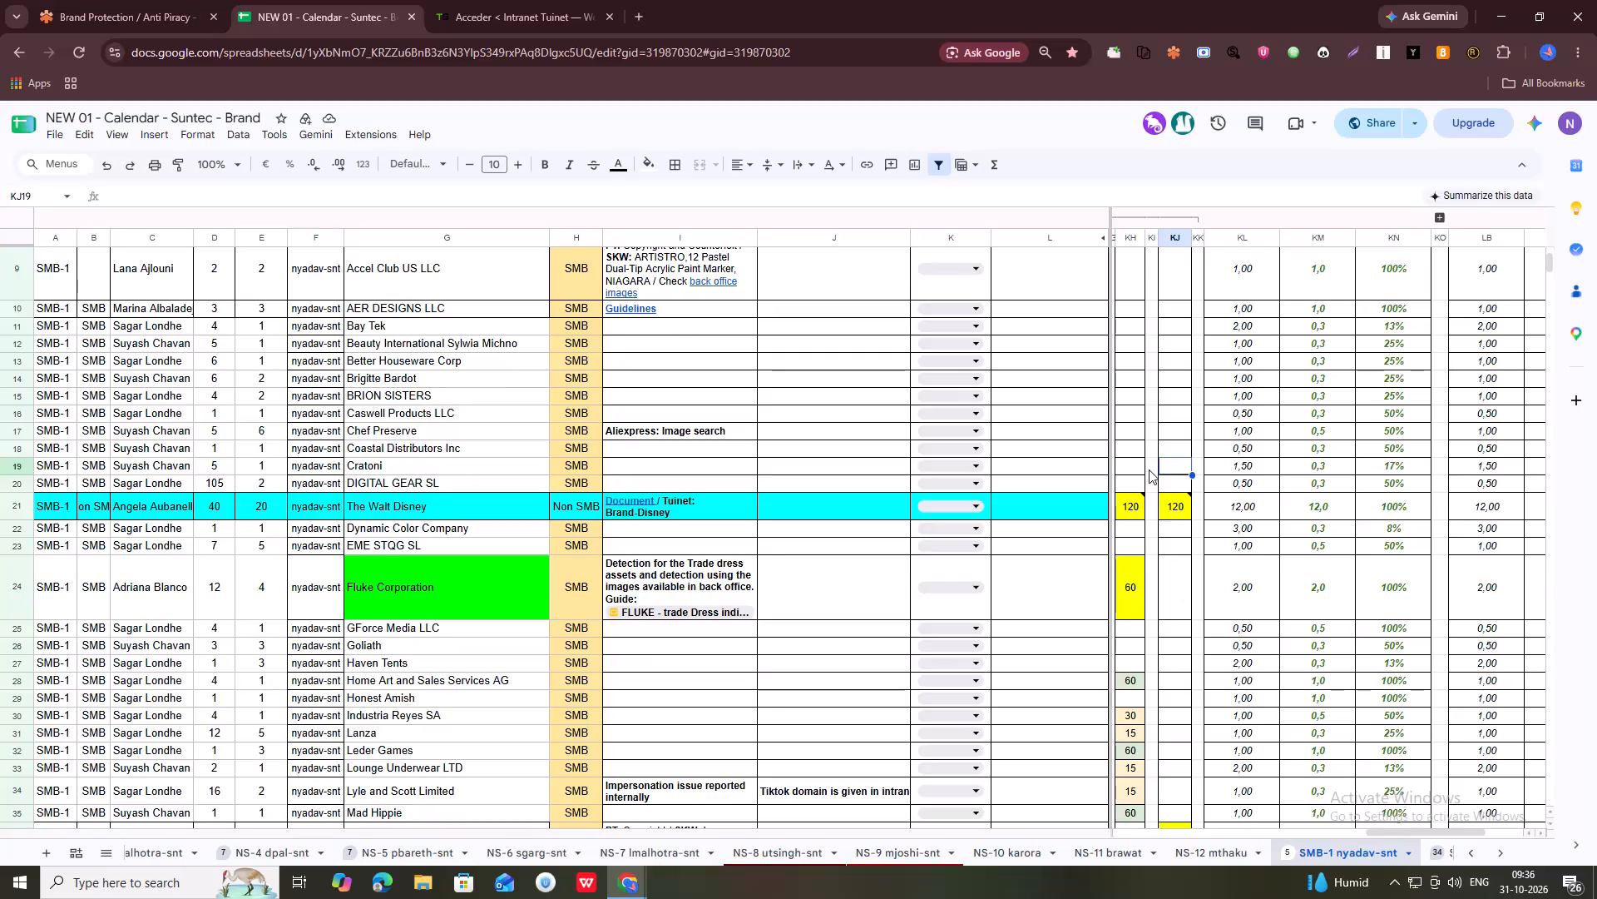
# Total the 31/10 time entries from The Walt Disney row down to the ToLife Technologies Pty Ltd row.
pyautogui.scroll(3, 1189, 547)
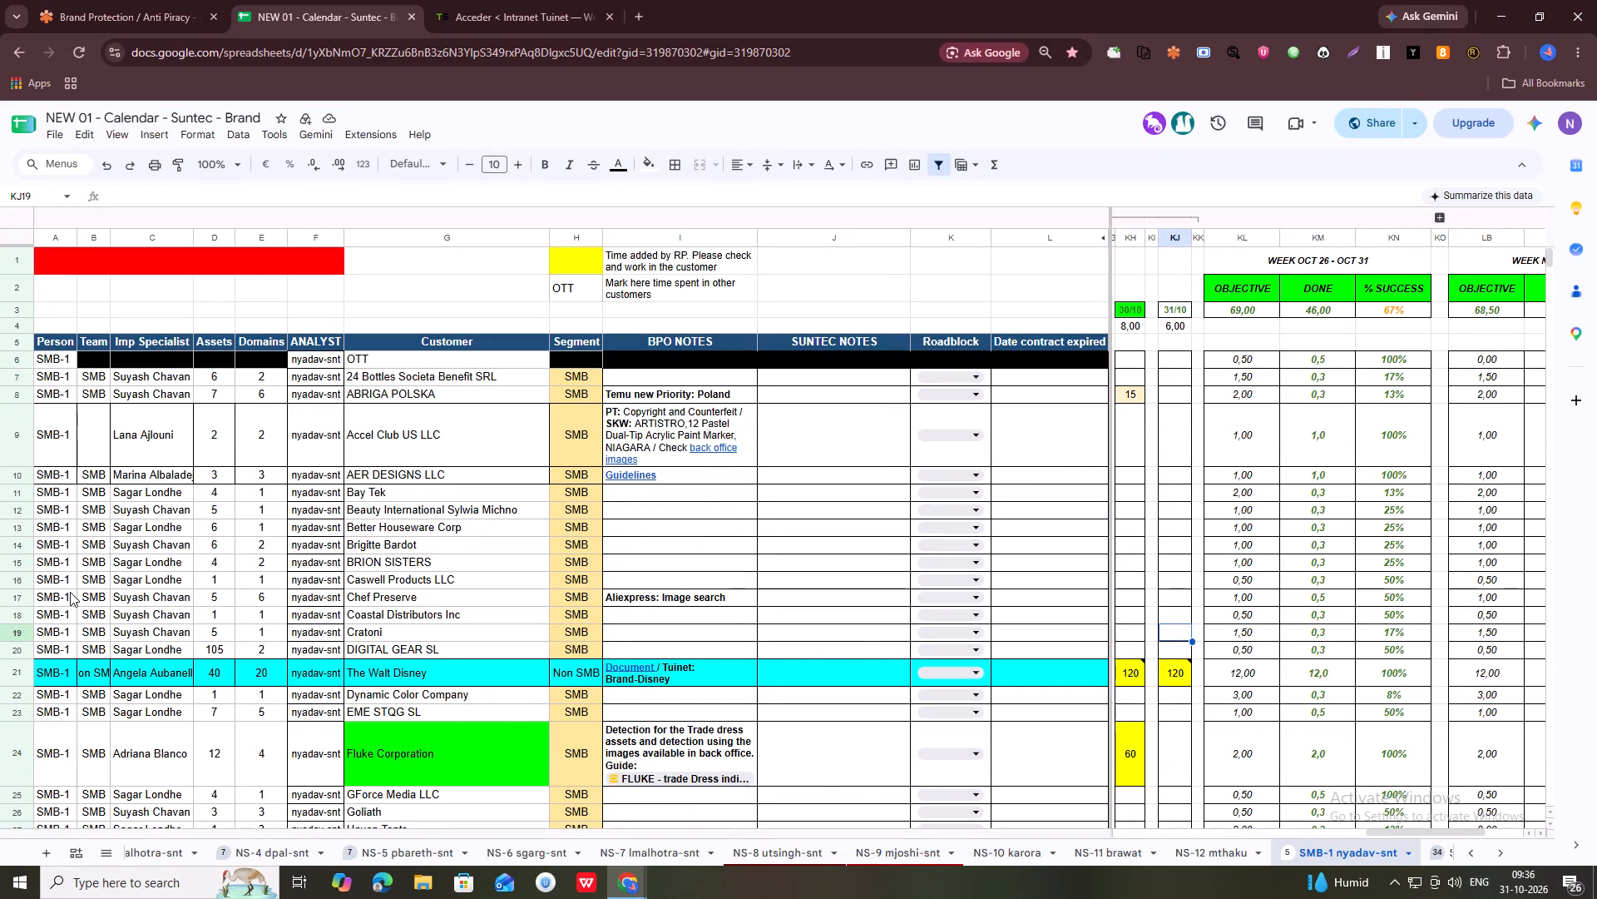
pyautogui.click(0, 441)
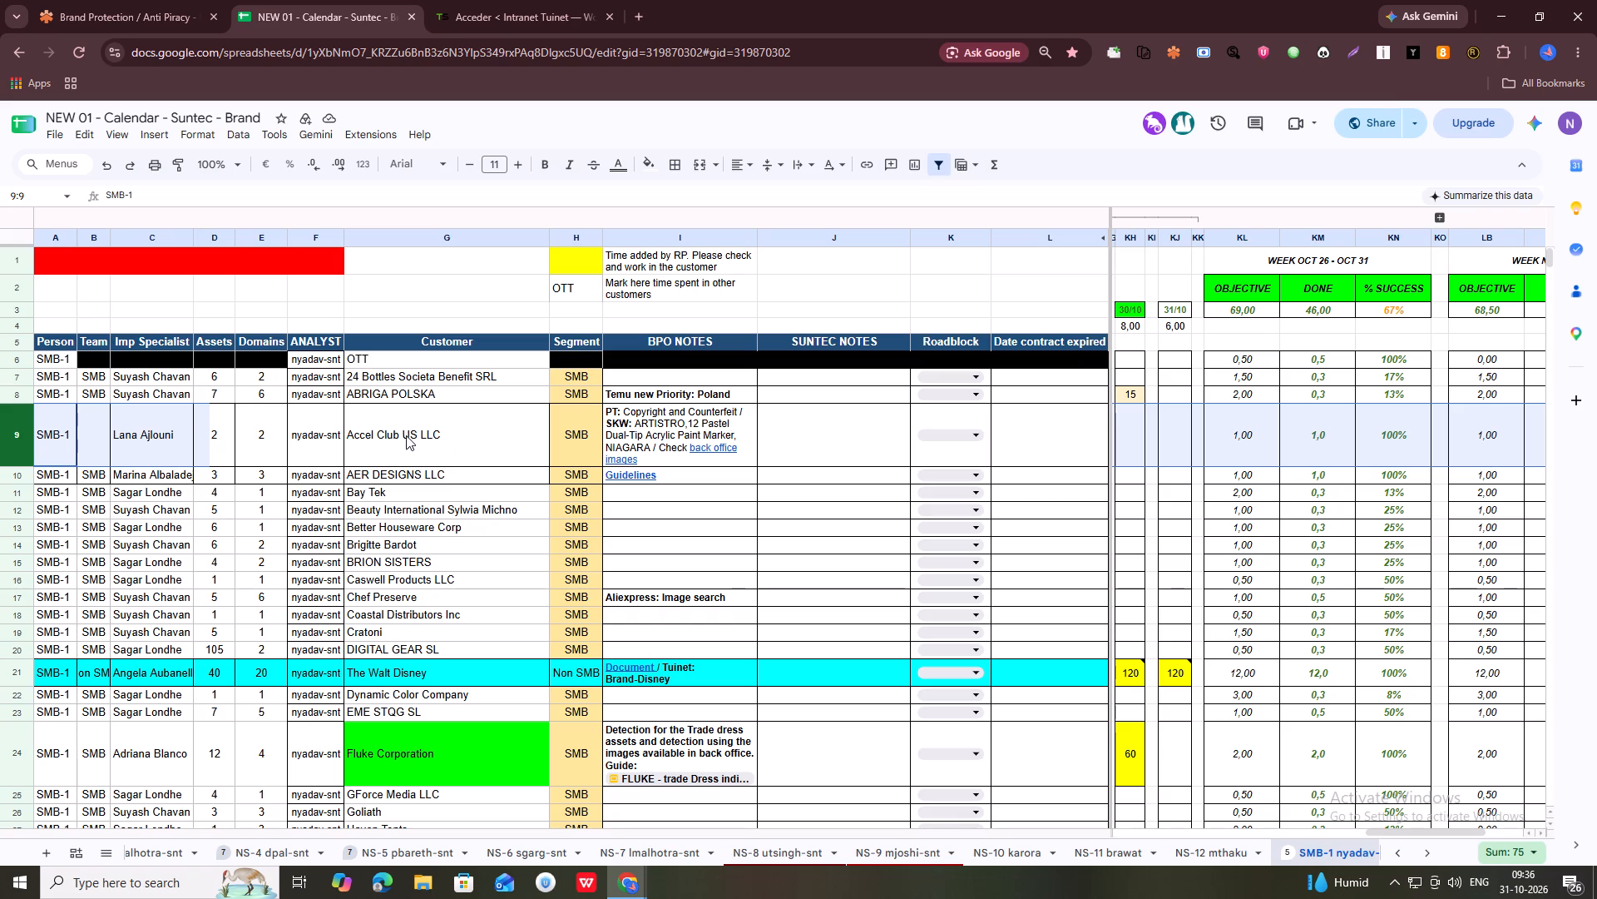
pyautogui.scroll(-4, 1153, 451)
pyautogui.scroll(2, 1153, 451)
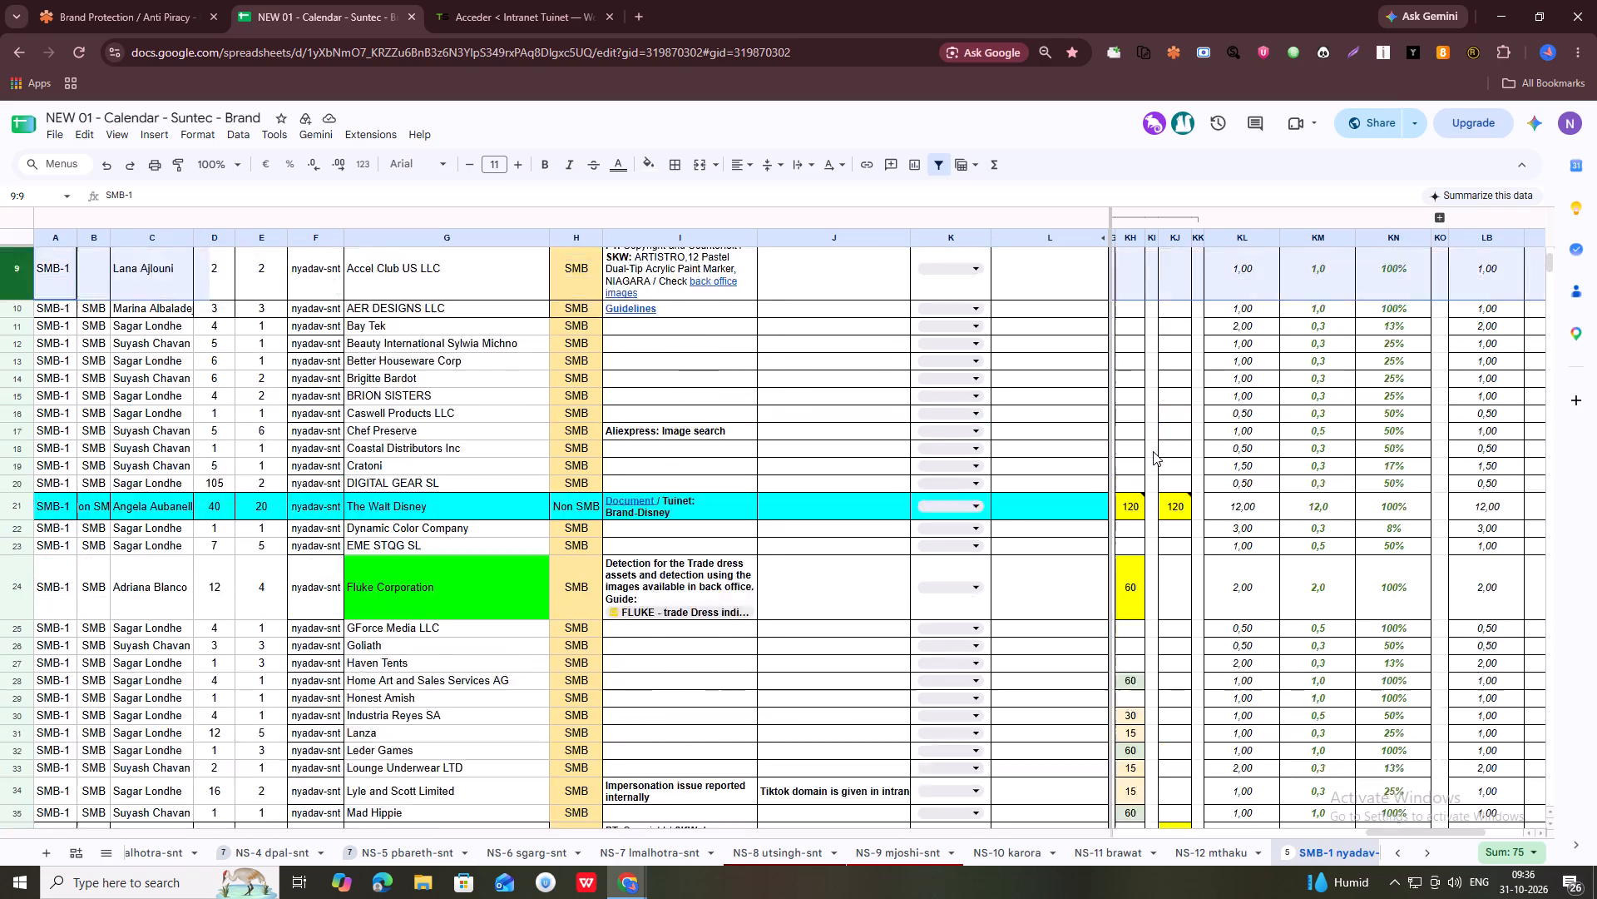
pyautogui.scroll(2, 1153, 451)
pyautogui.scroll(-3, 1153, 451)
pyautogui.click(1175, 440)
pyautogui.click(1172, 419)
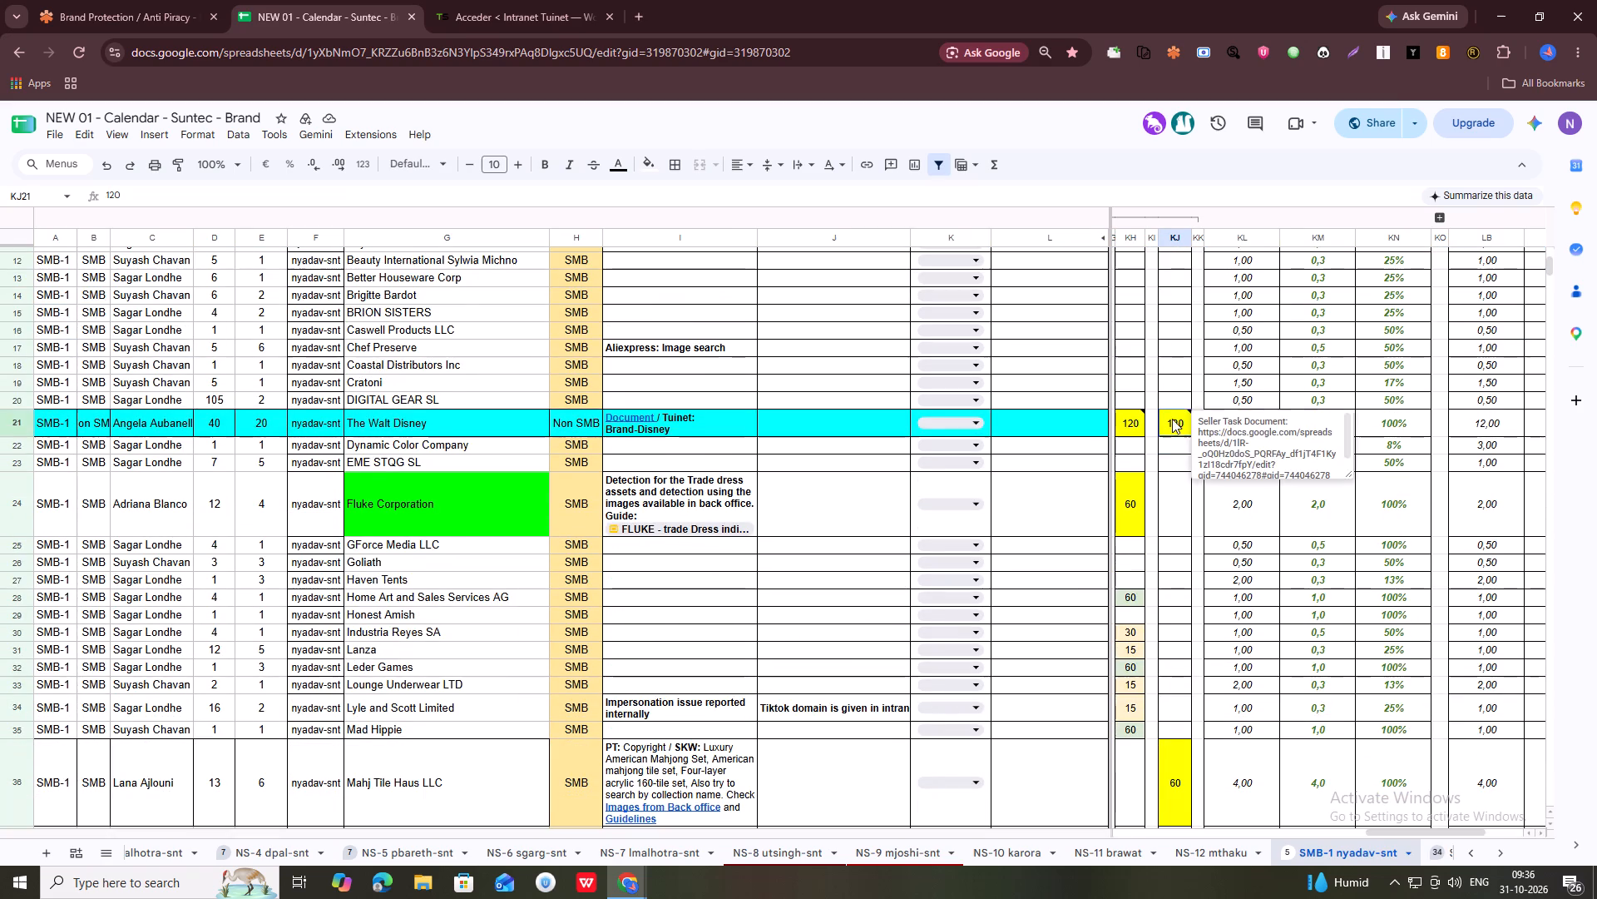
pyautogui.scroll(-9, 1220, 524)
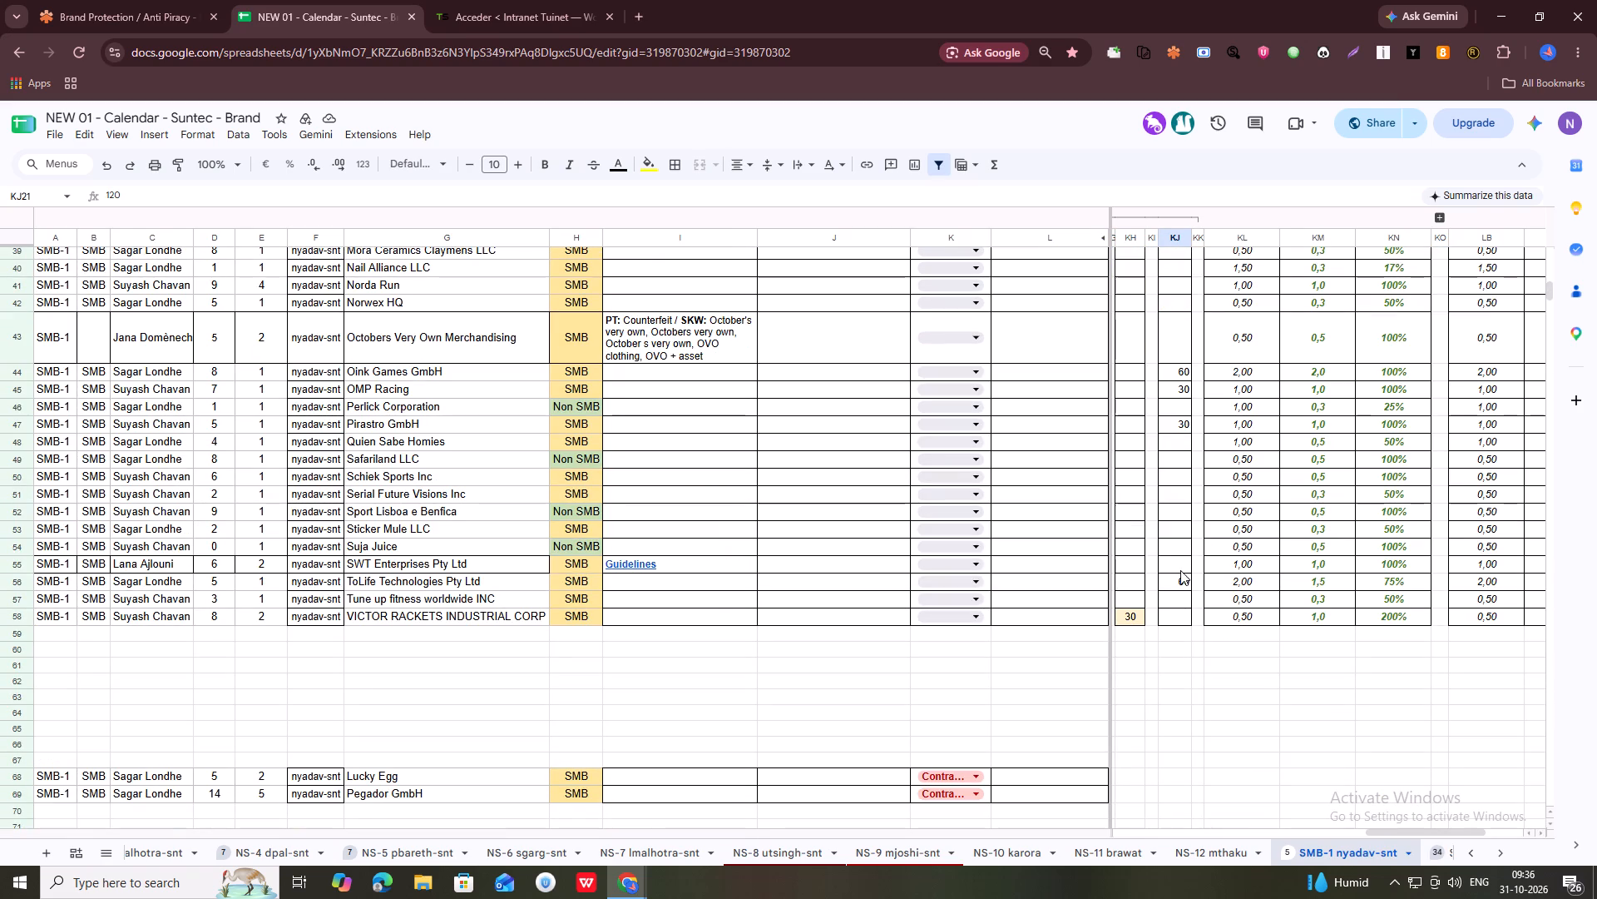
pyautogui.keyDown('shift'); pyautogui.click(1181, 575); pyautogui.keyUp('shift')
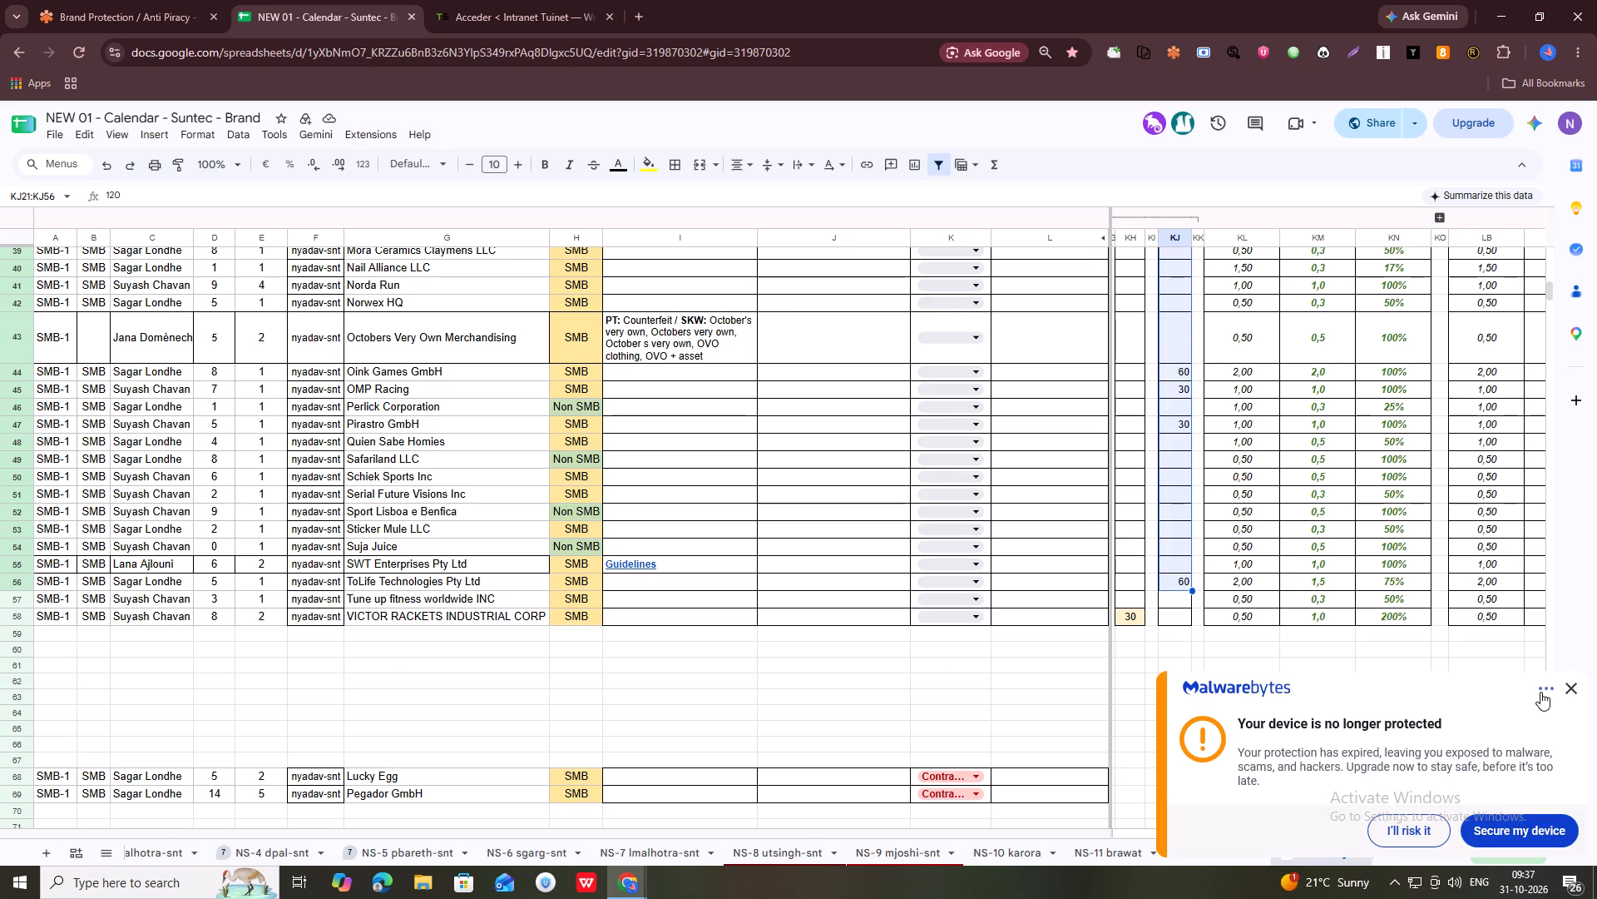
# Dismiss the Malwarebytes protection notification.
pyautogui.click(1573, 690)
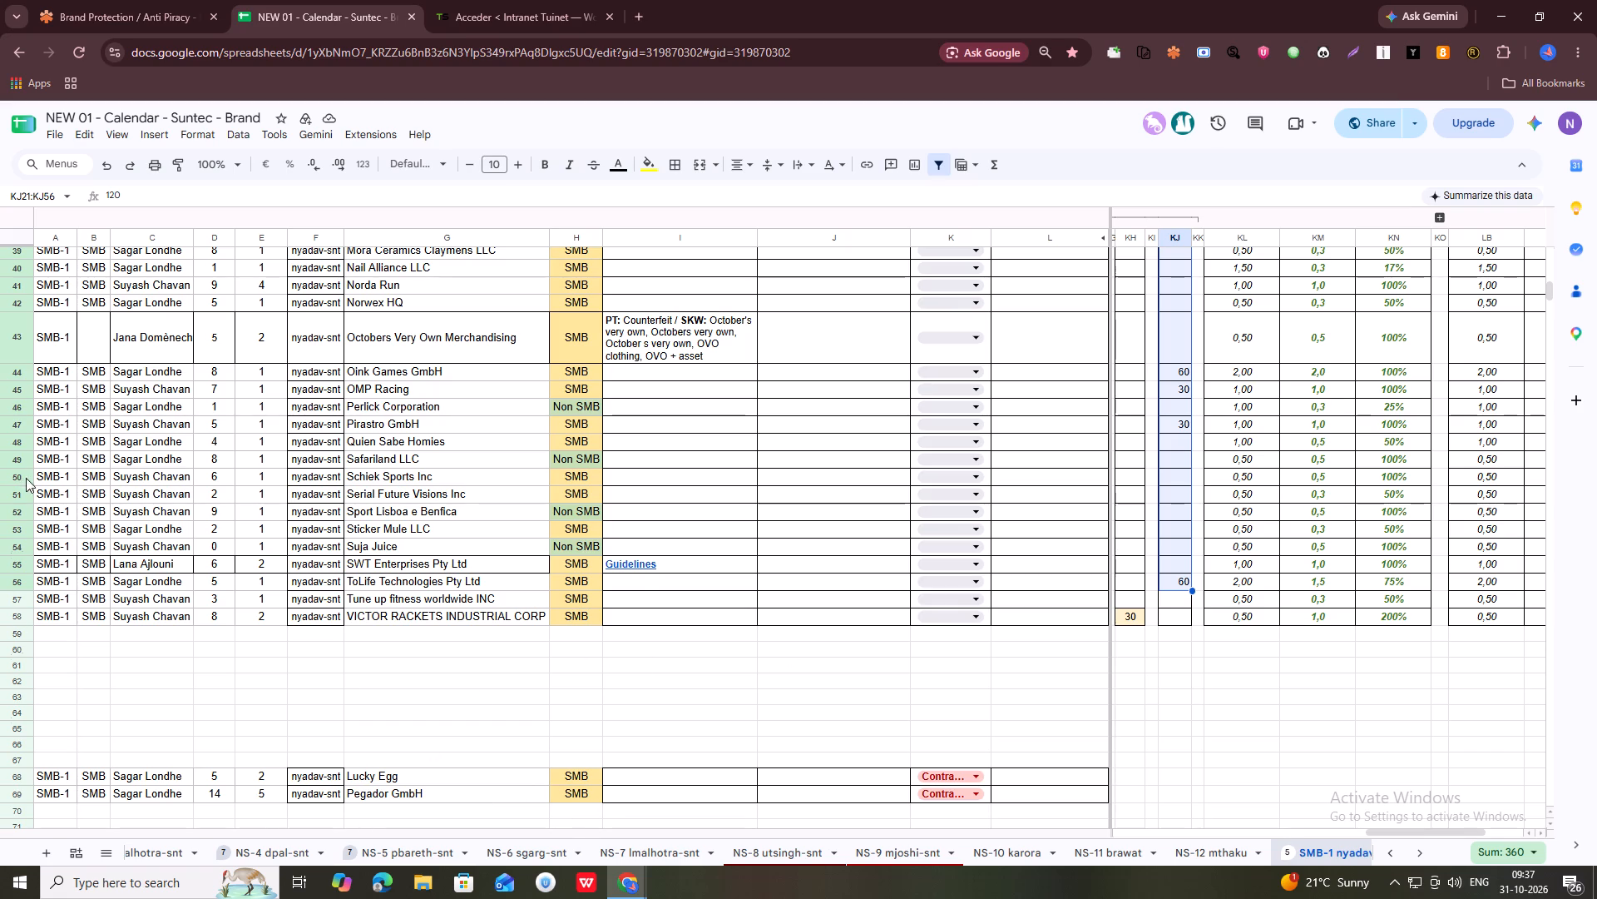
# Enter 30 in the 31/10 column for Octobers Very Own Merchandising.
pyautogui.click(4, 478)
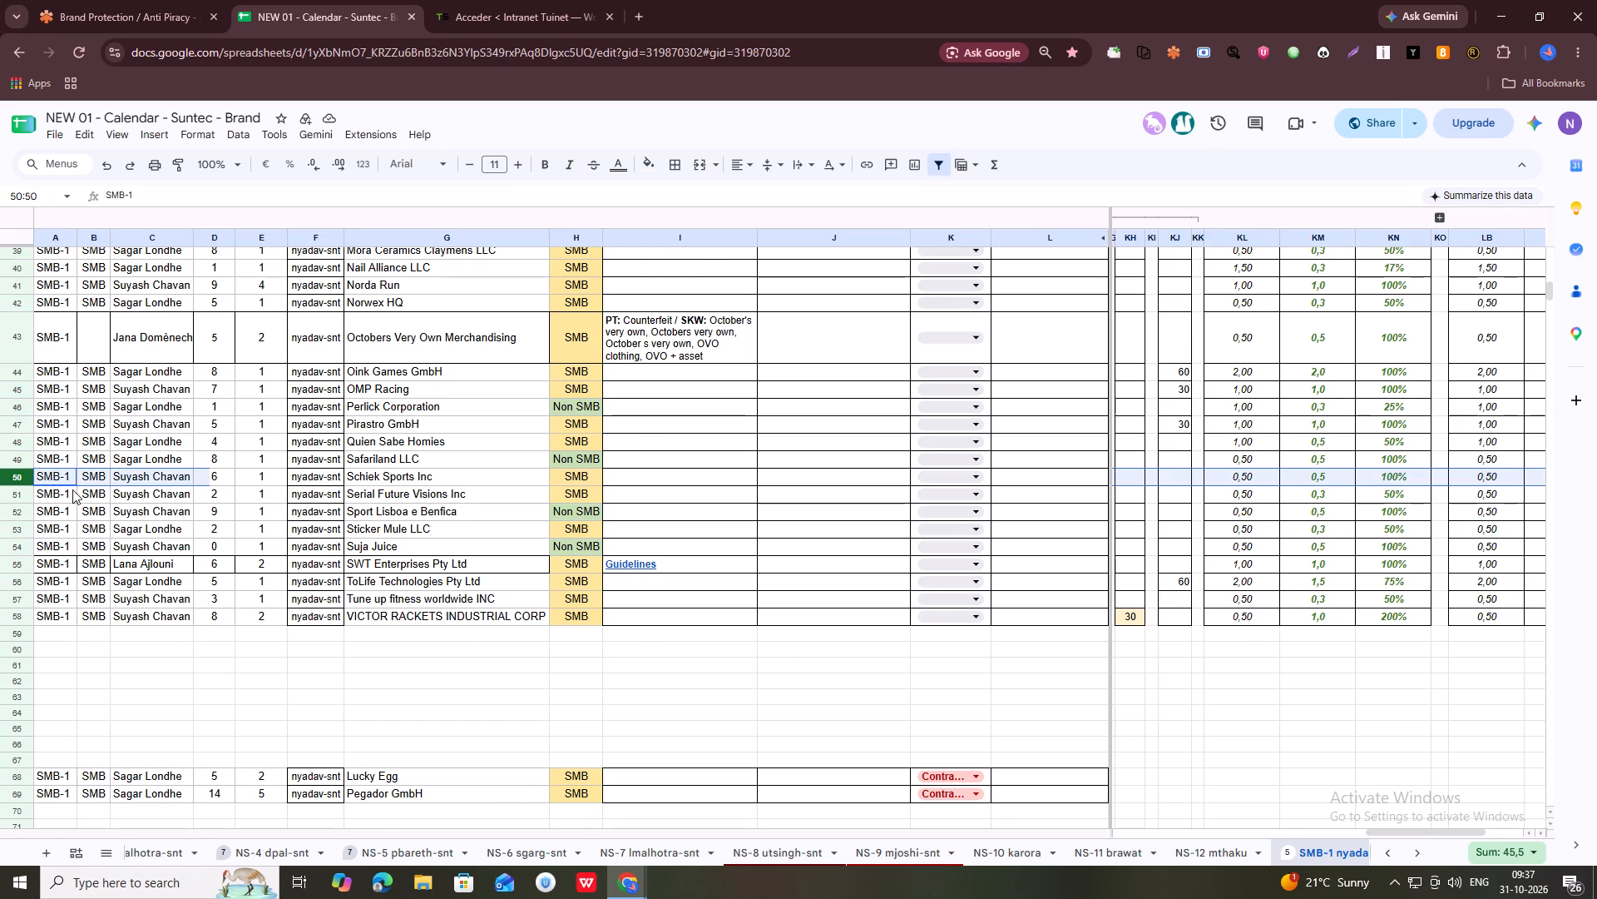
pyautogui.scroll(1, 72, 489)
pyautogui.click(6, 430)
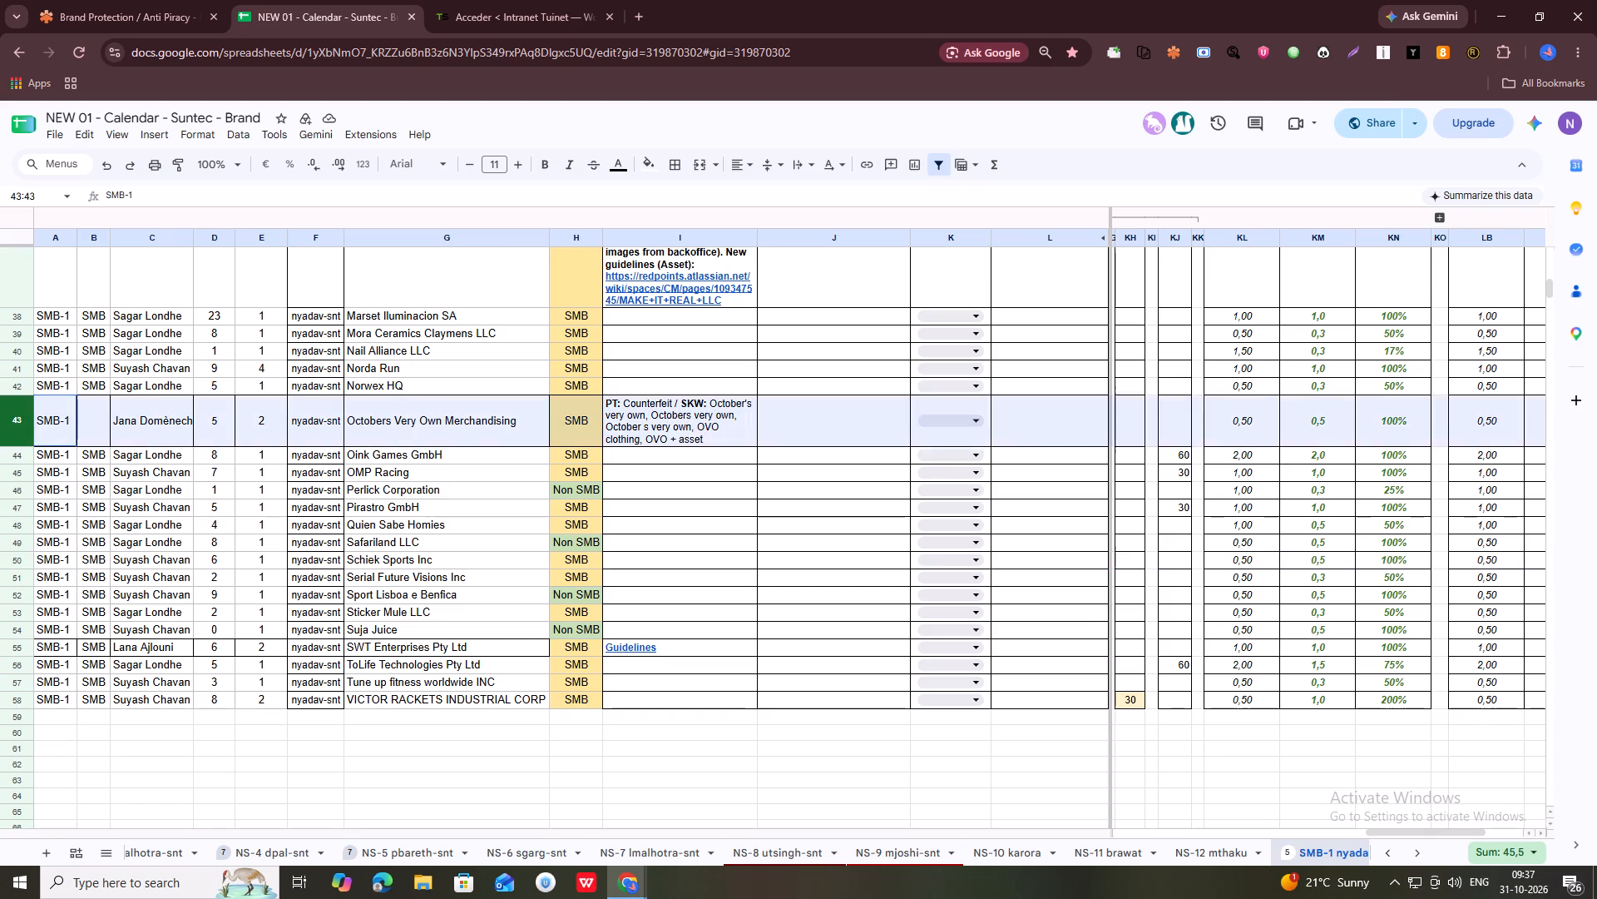
pyautogui.click(1175, 417)
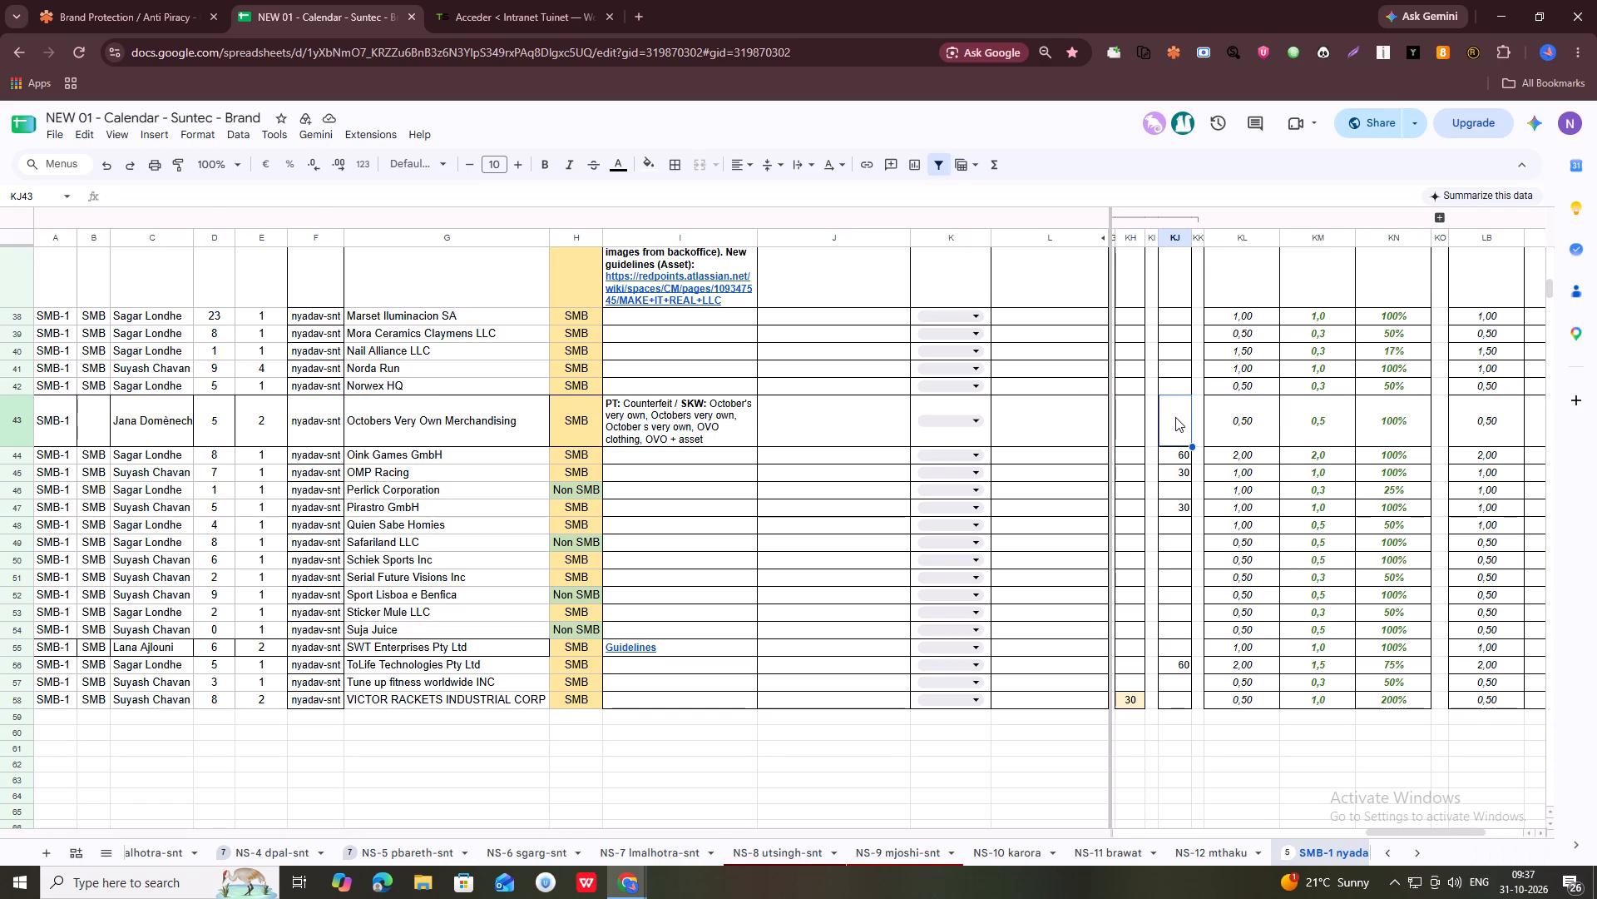
pyautogui.write('30')
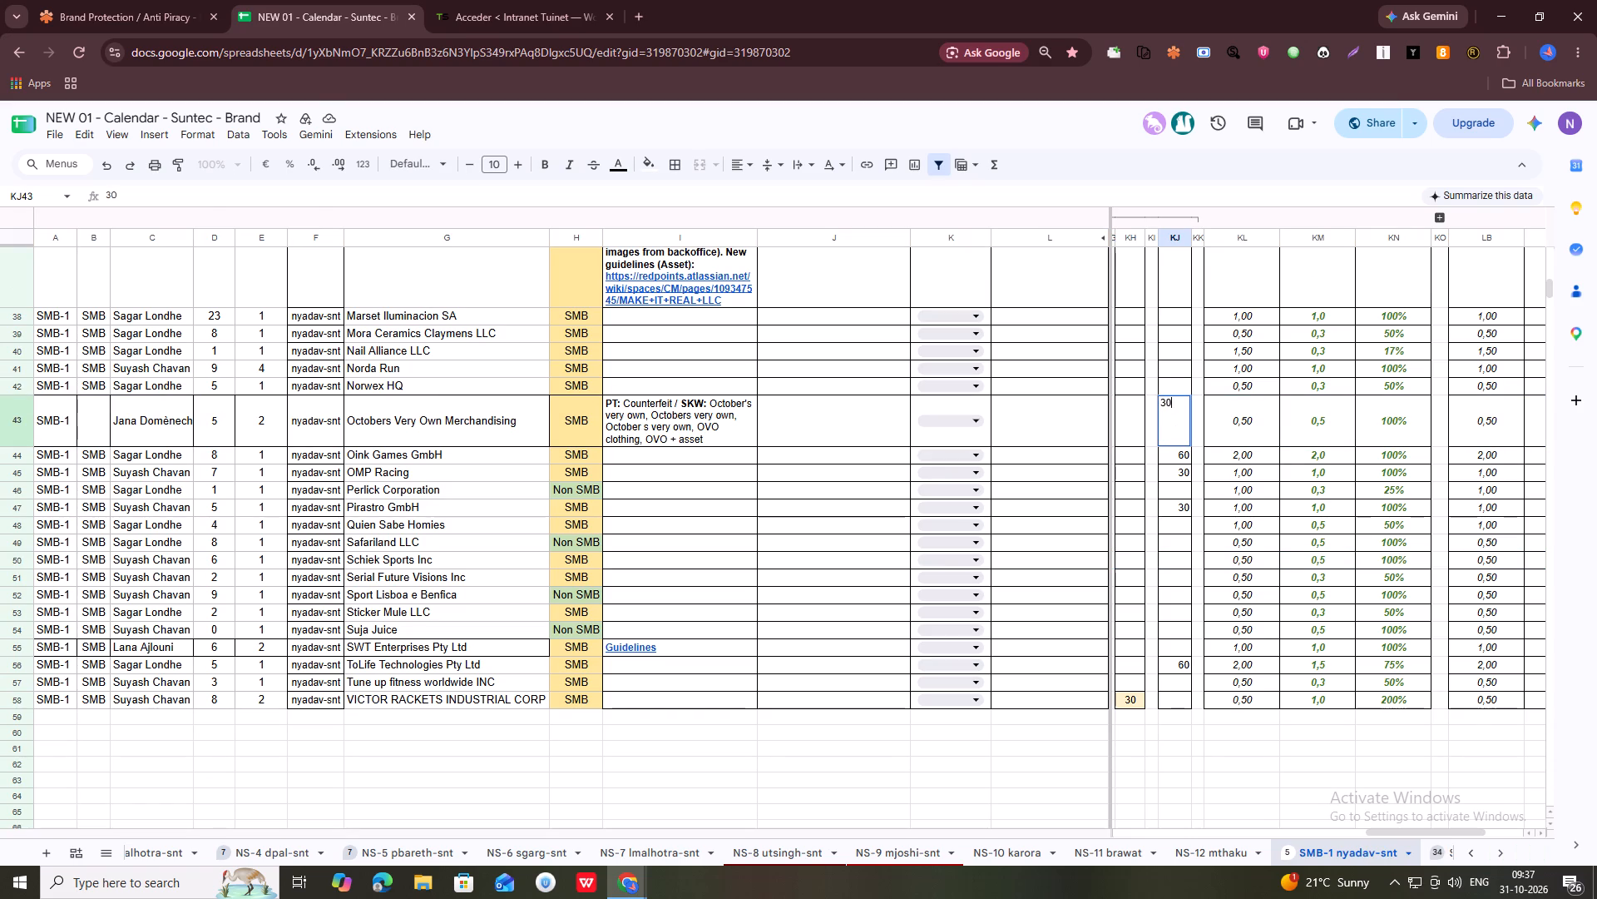
pyautogui.press('Up')
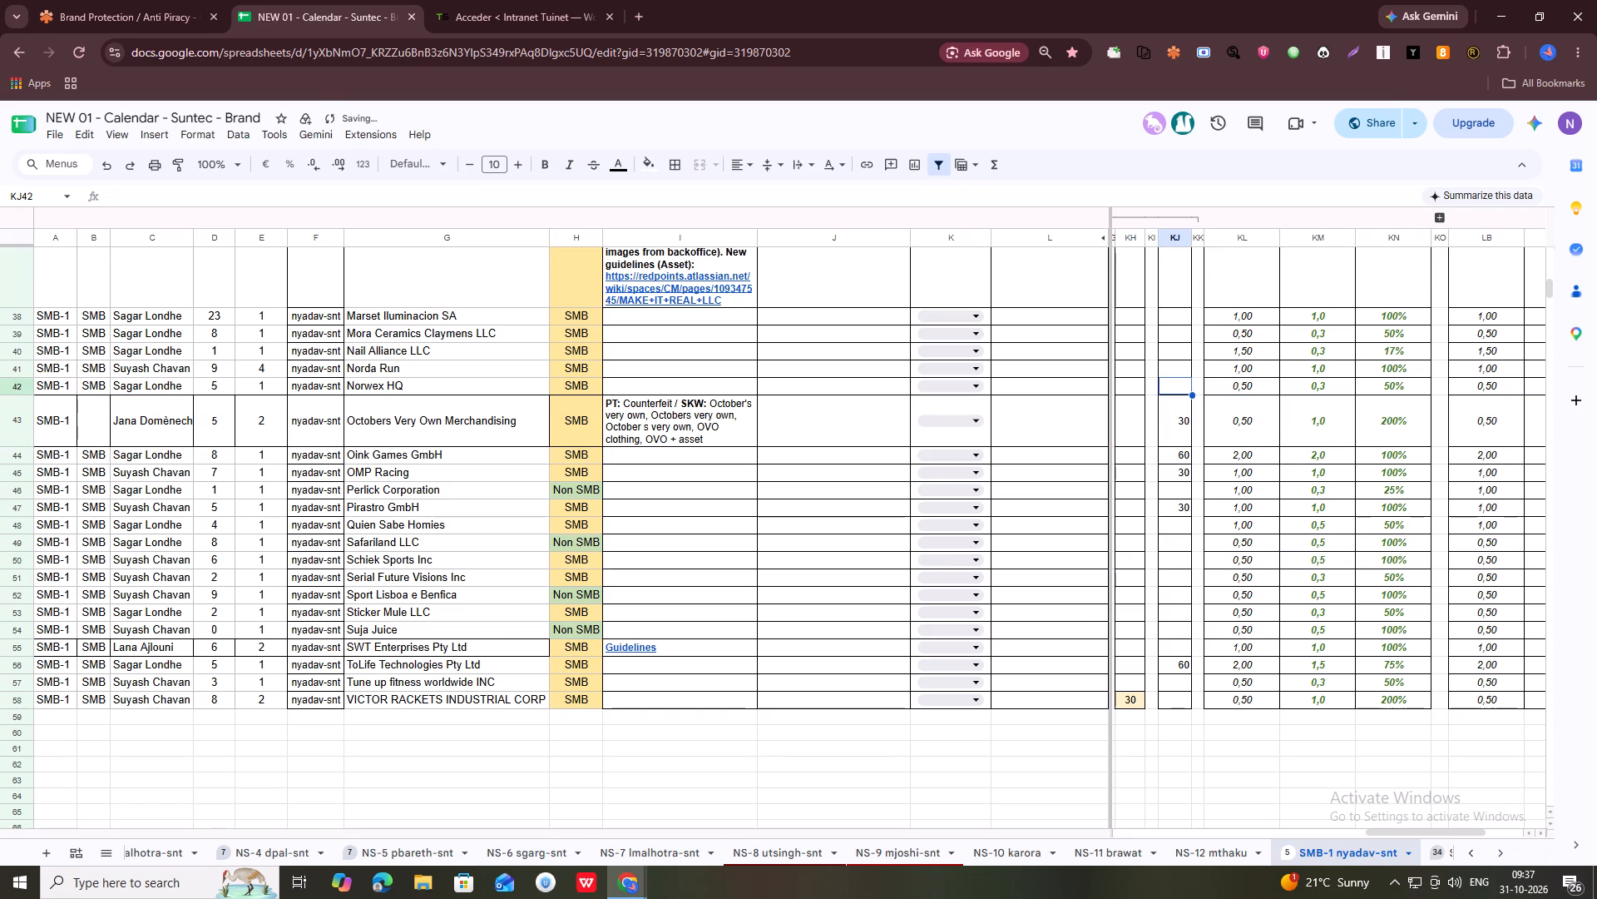
# Examine the 31/10 column row by row from Norwex HQ up to Chef Preserve, and recheck from The Walt Disney down to the last customers.
pyautogui.press('Up')
pyautogui.press('Up')
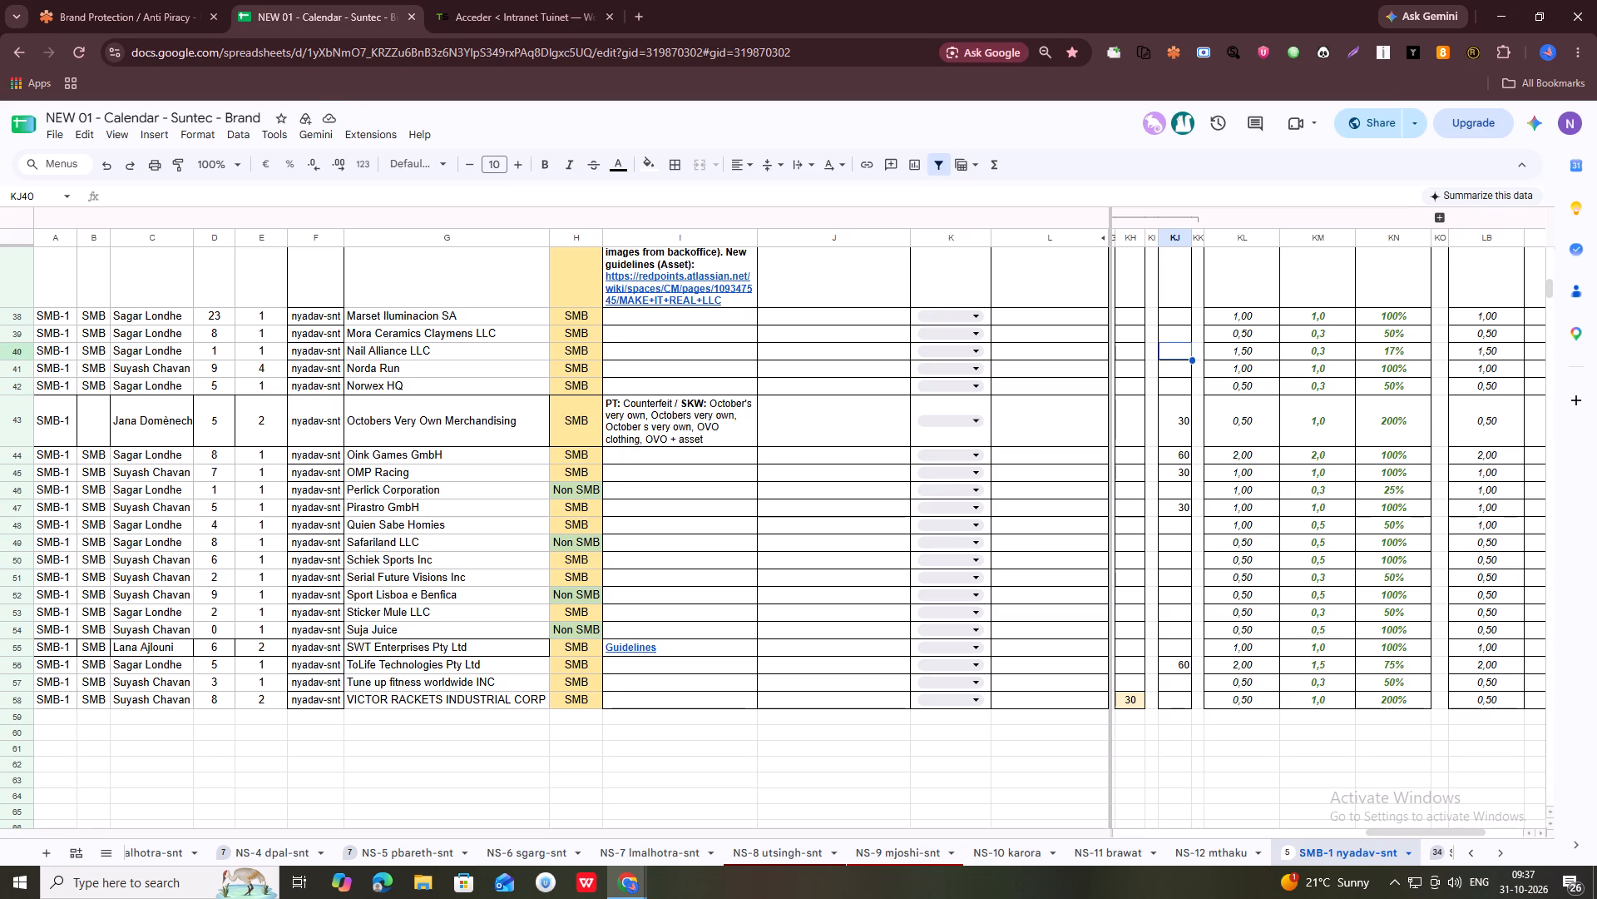
pyautogui.press('Up')
pyautogui.press('Up')
pyautogui.press('Up')
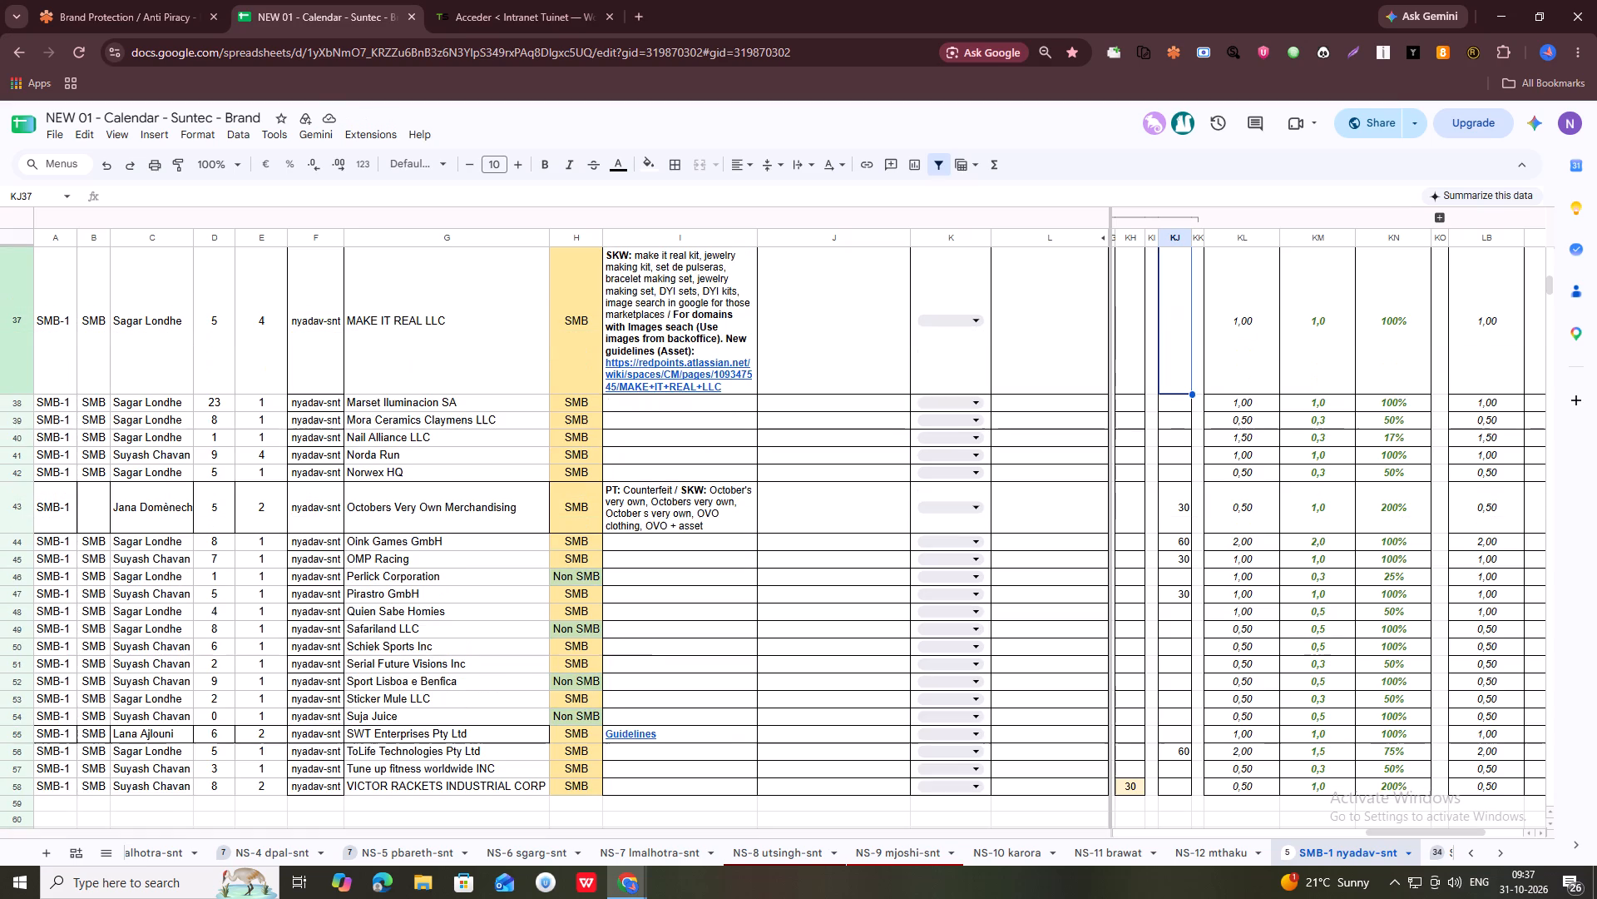
pyautogui.press('Up')
pyautogui.press('Up')
pyautogui.press('Down')
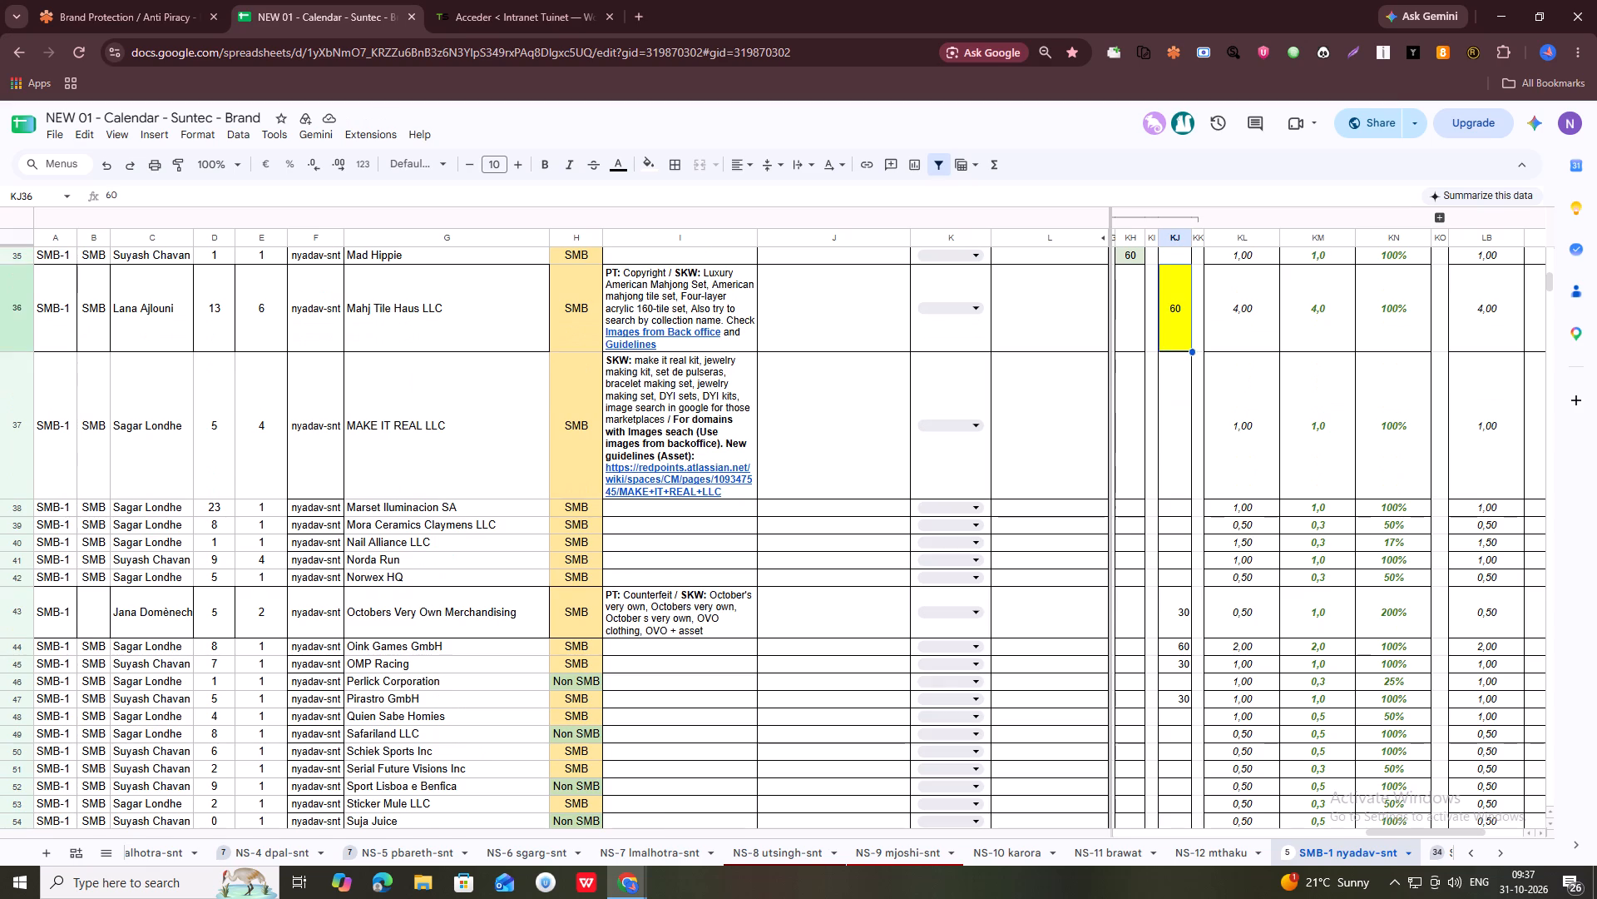
pyautogui.press('Up')
pyautogui.press('Up')
pyautogui.press('Down')
pyautogui.press('Up')
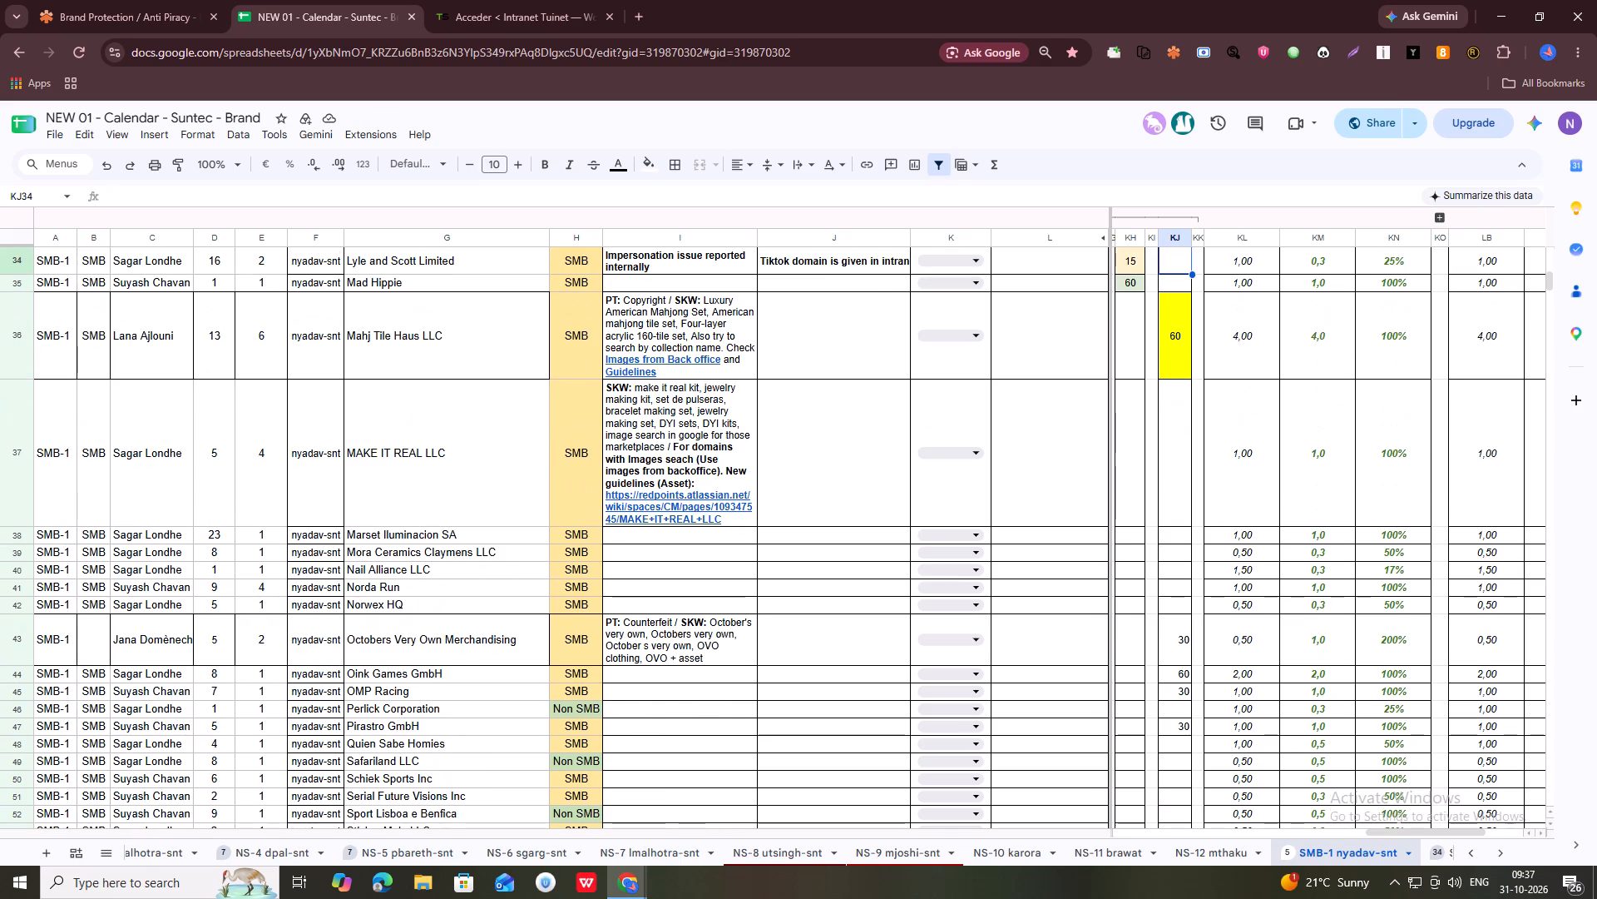
pyautogui.press('Up')
pyautogui.press('Up')
pyautogui.press('Up')
pyautogui.press('Up')
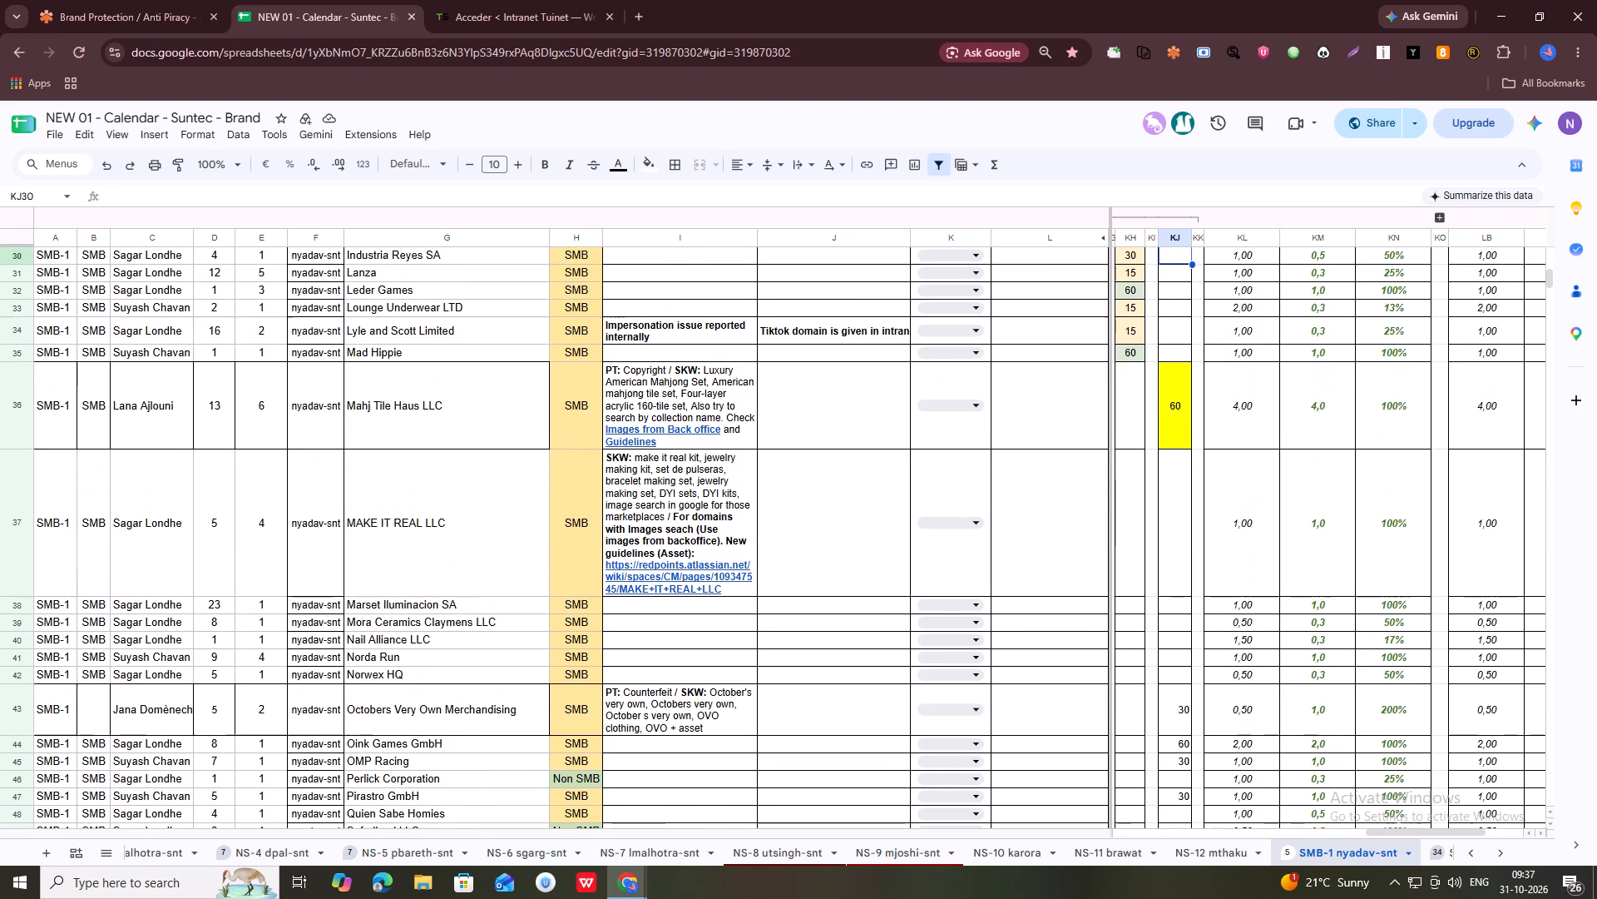
pyautogui.press('Up')
pyautogui.press('Up')
pyautogui.press('Up')
pyautogui.press('Down')
pyautogui.press('Down')
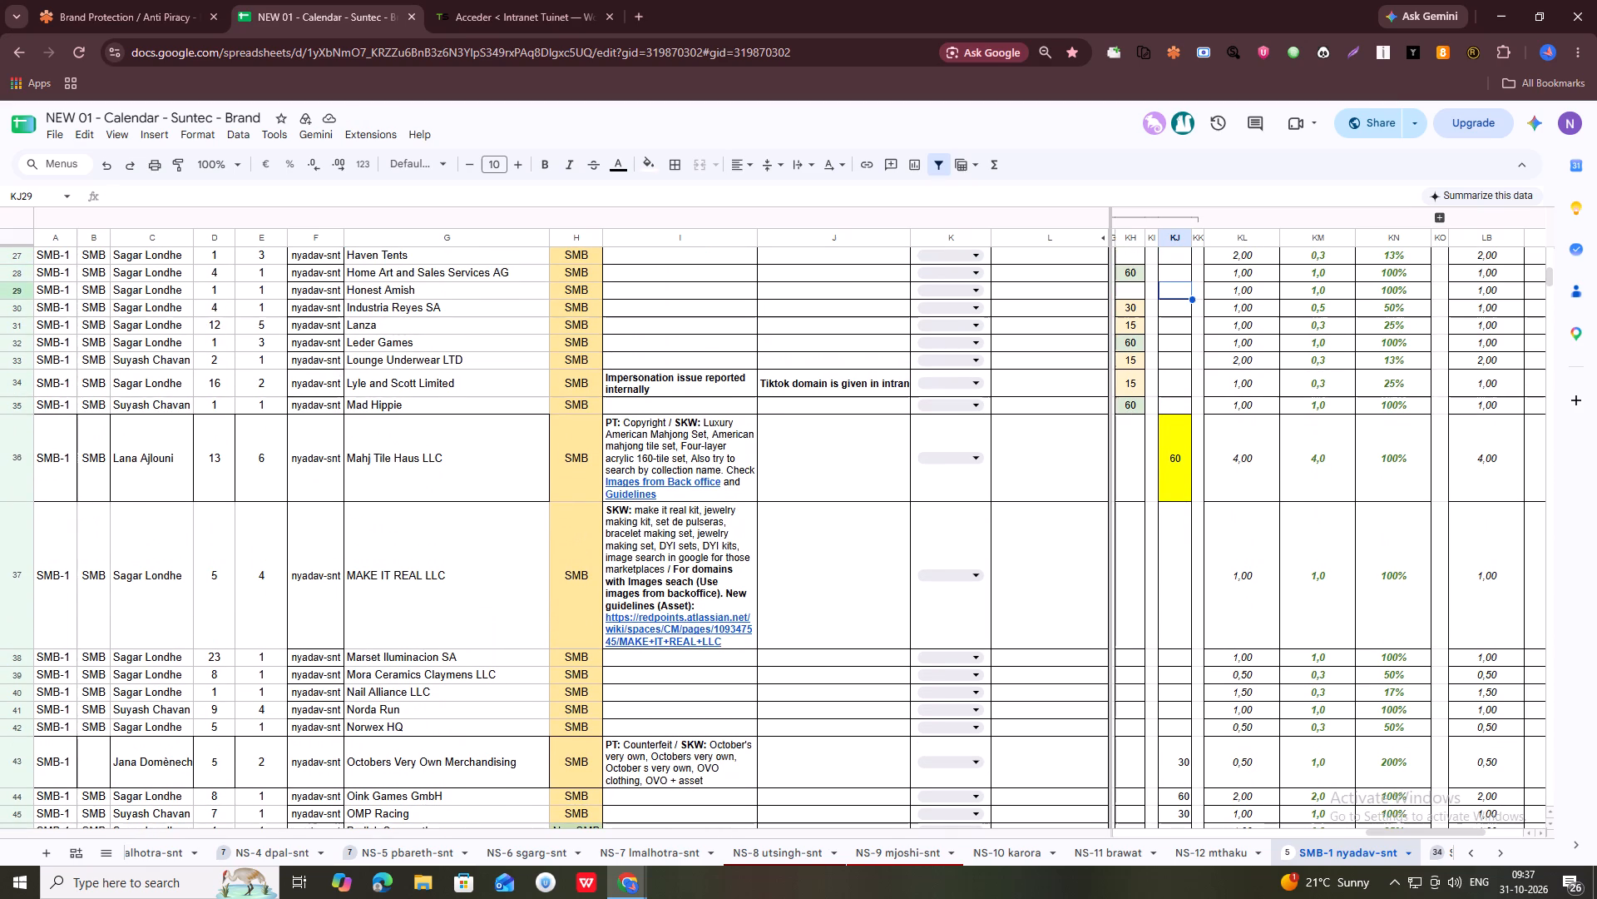
pyautogui.press('Up')
pyautogui.press('Up')
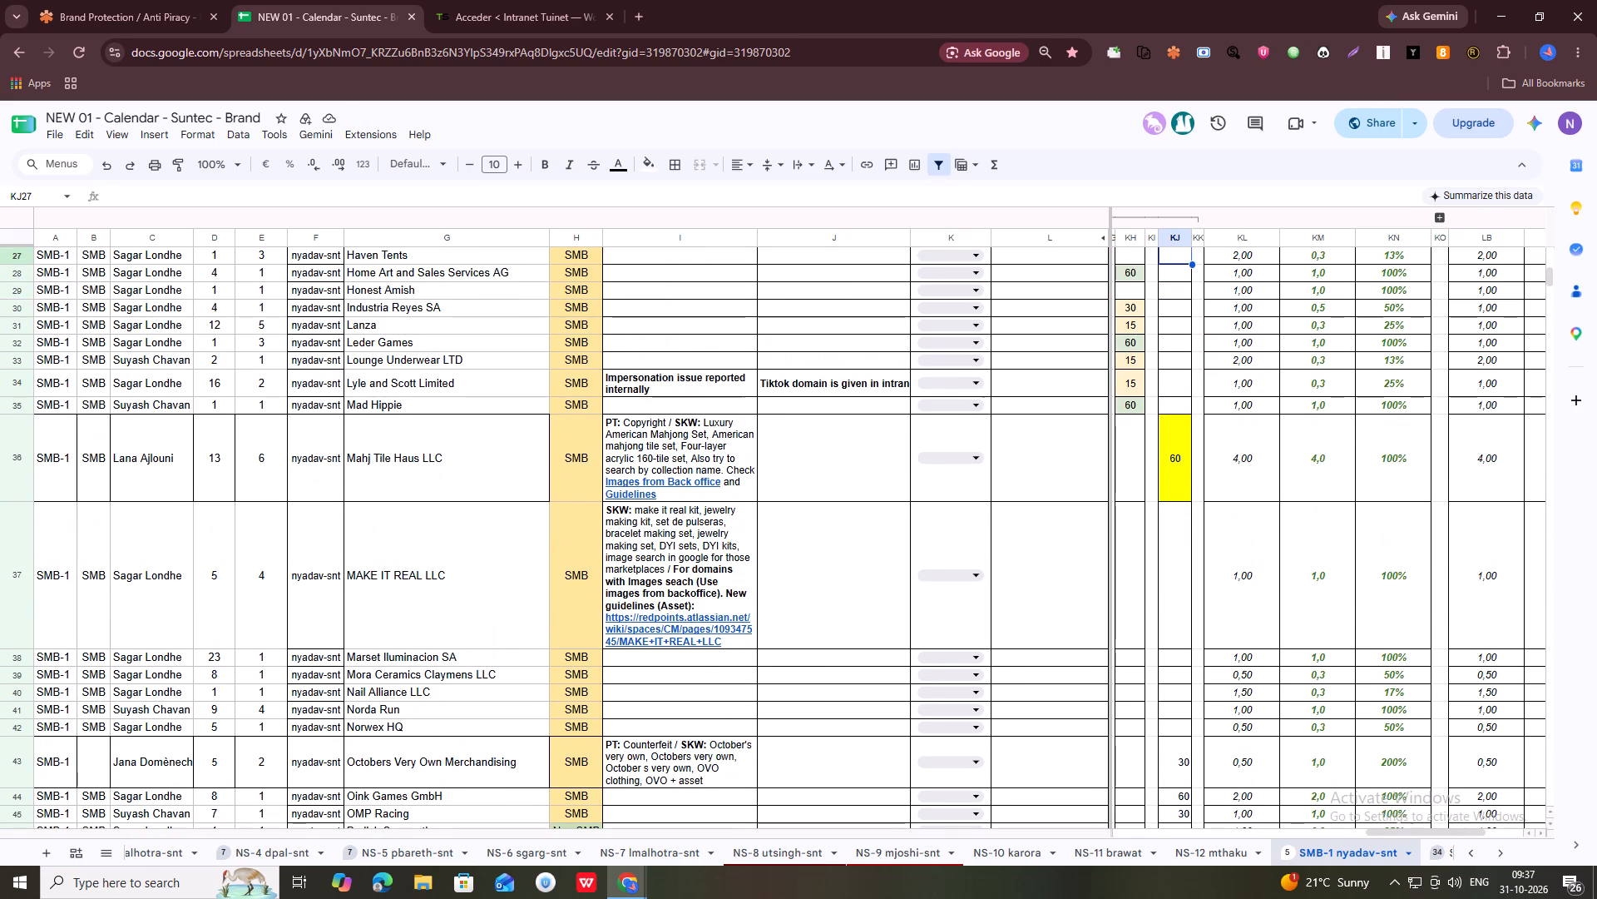
pyautogui.press('Up')
pyautogui.press('Up')
pyautogui.press('Down')
pyautogui.press('Up')
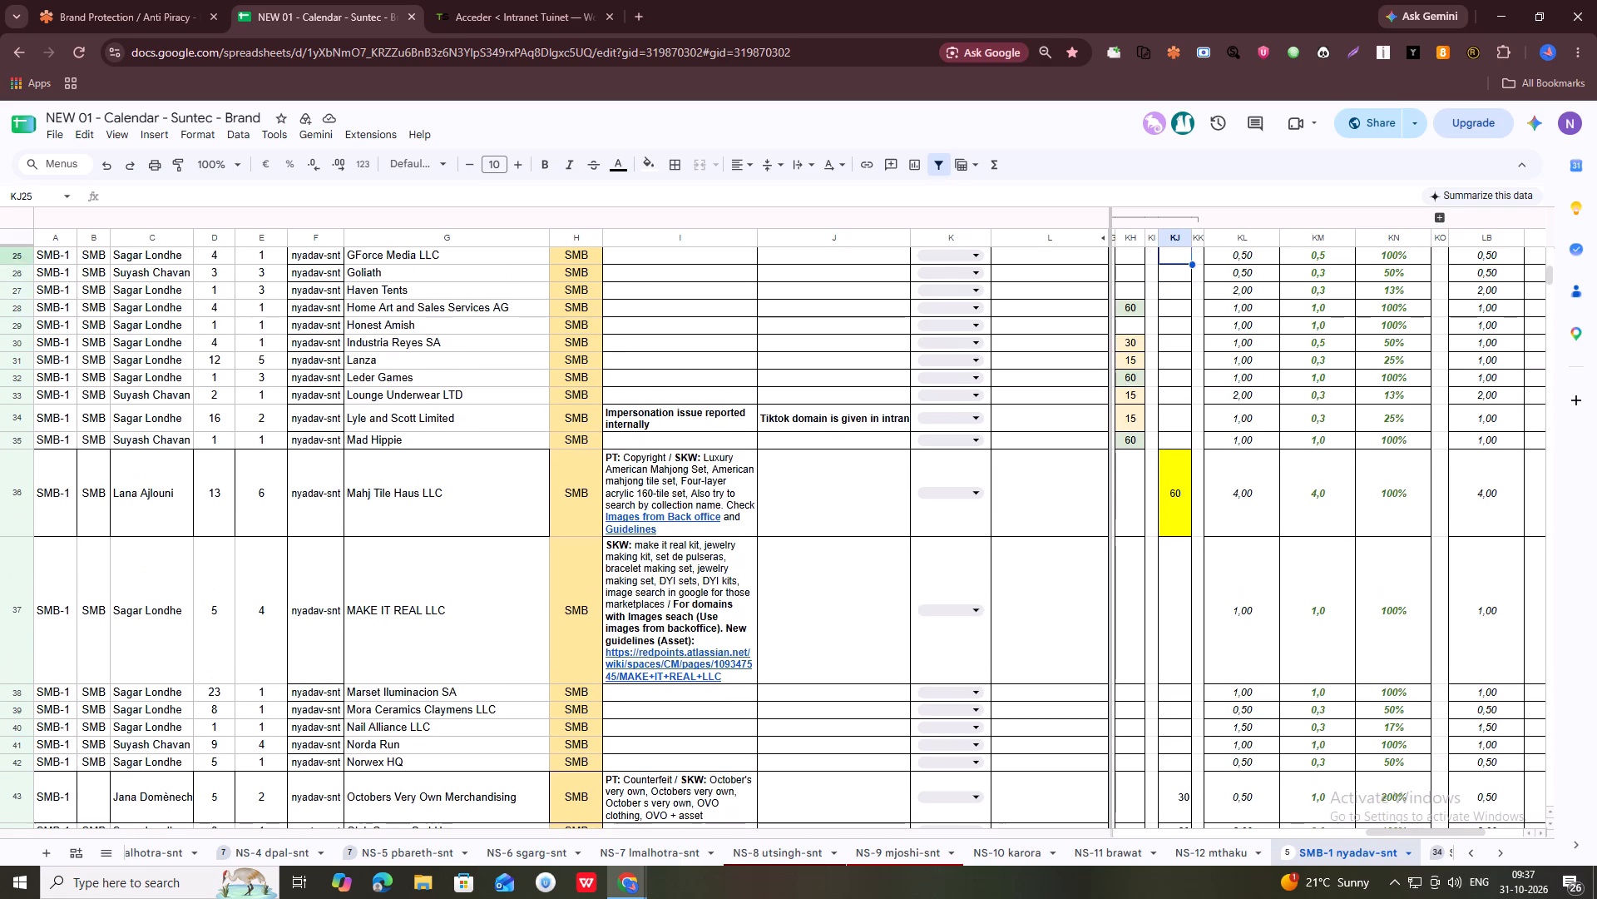
pyautogui.press('Up')
pyautogui.press('Up')
pyautogui.press('Down')
pyautogui.press('Up')
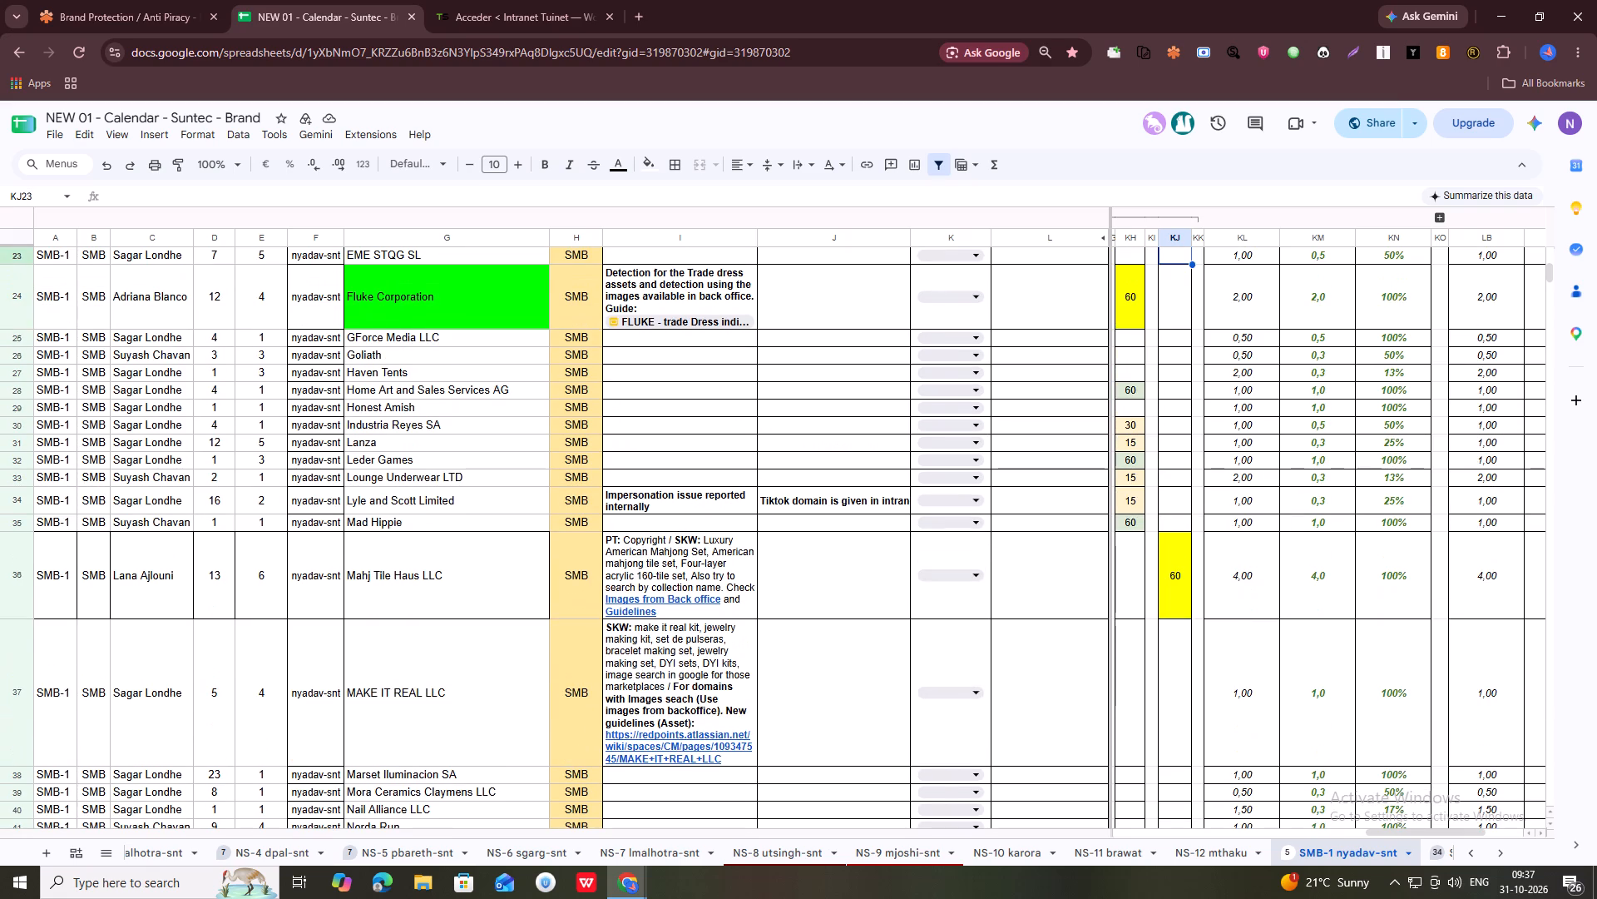
pyautogui.press('Up')
pyautogui.press('Up')
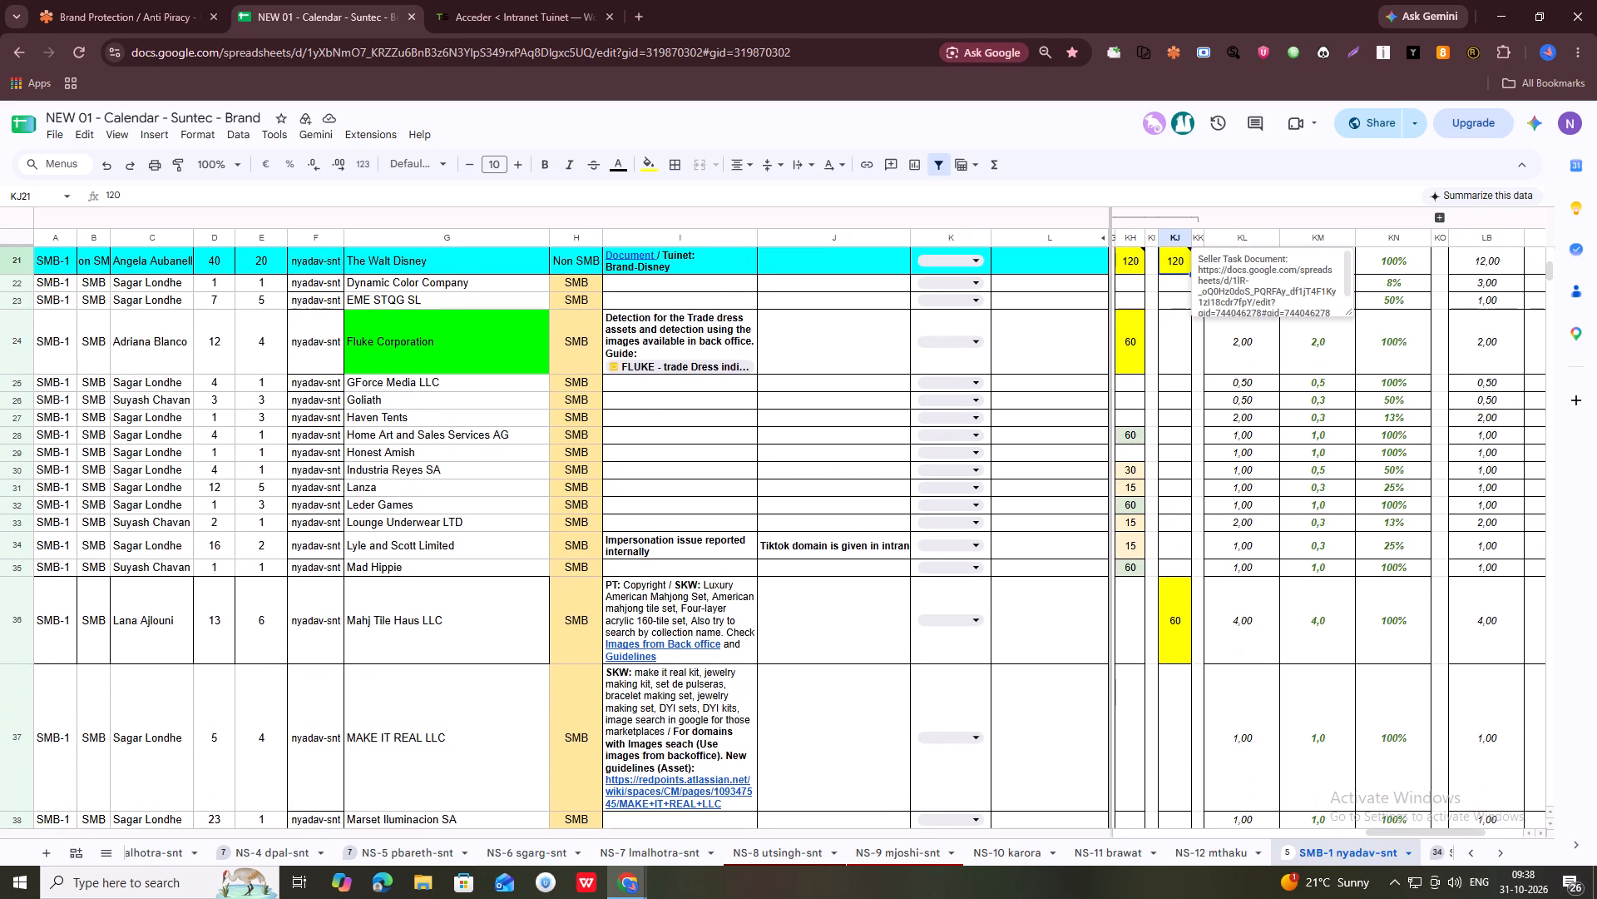
pyautogui.press('Down')
pyautogui.press('Up')
pyautogui.press('Up')
pyautogui.press('Up')
pyautogui.press('Up')
pyautogui.press('Up')
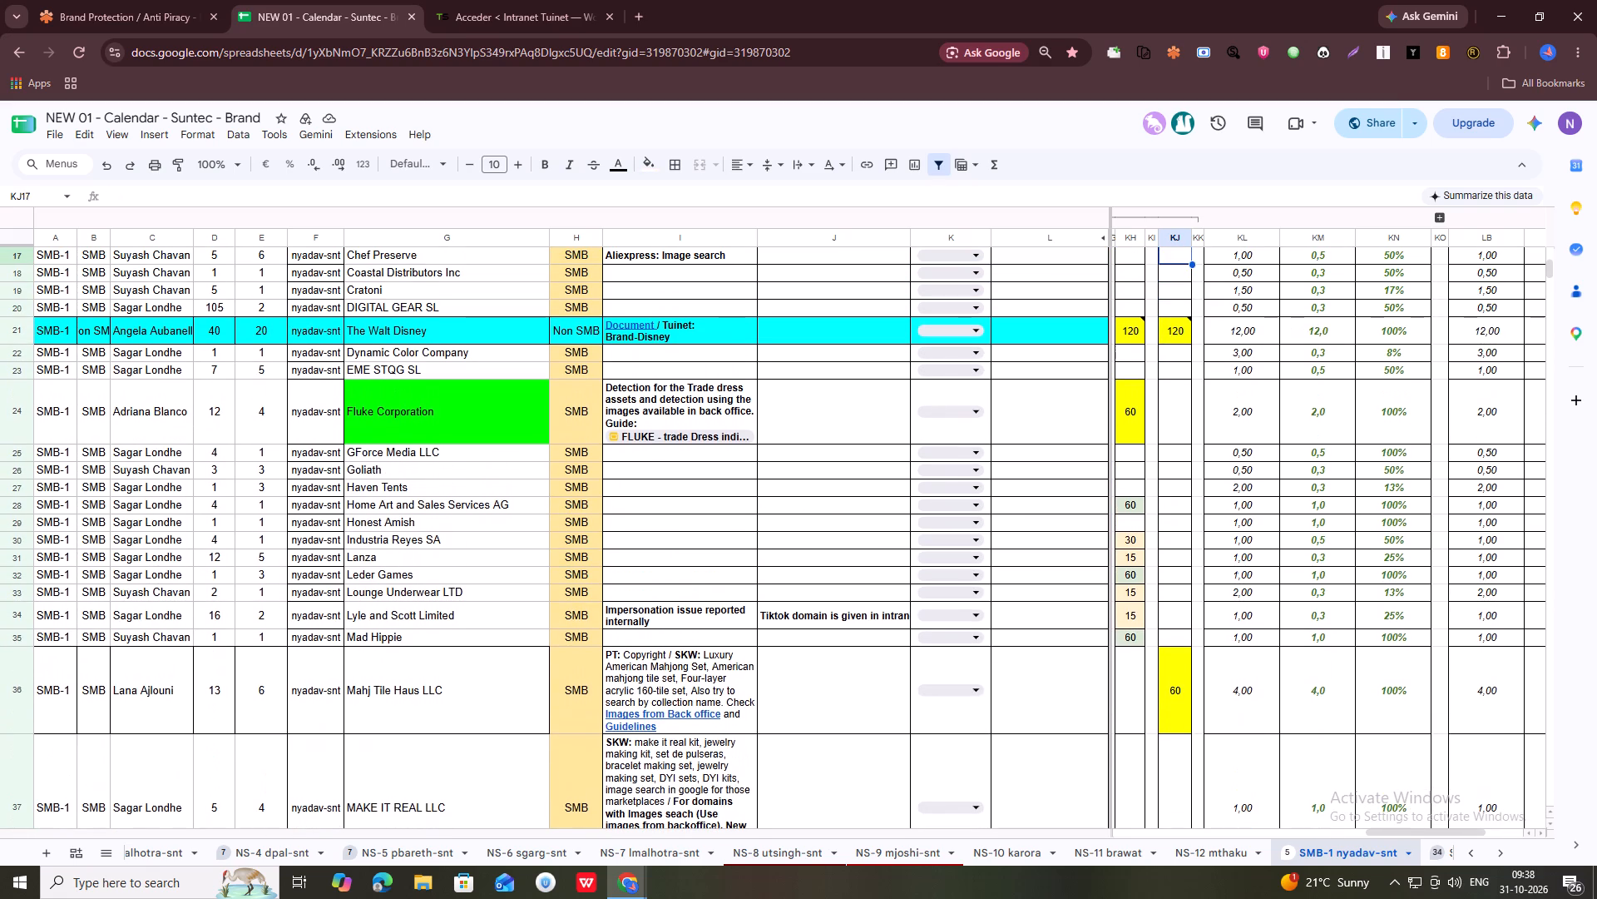
pyautogui.scroll(2, 1175, 522)
pyautogui.click(1166, 489)
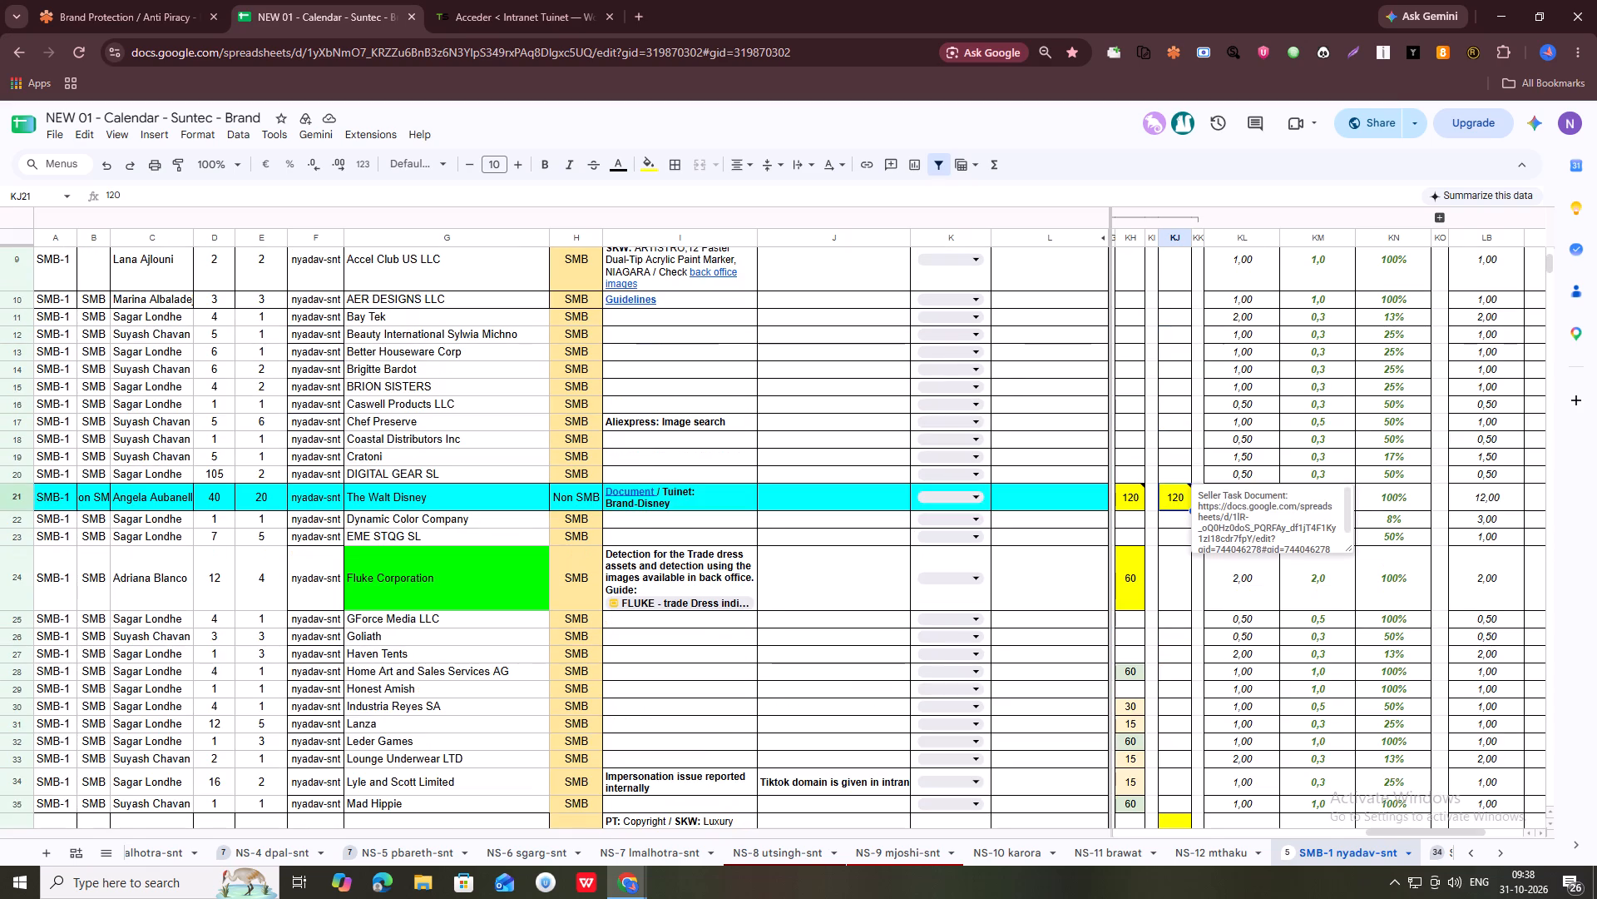
pyautogui.scroll(-8, 1197, 541)
pyautogui.scroll(-10, 1214, 653)
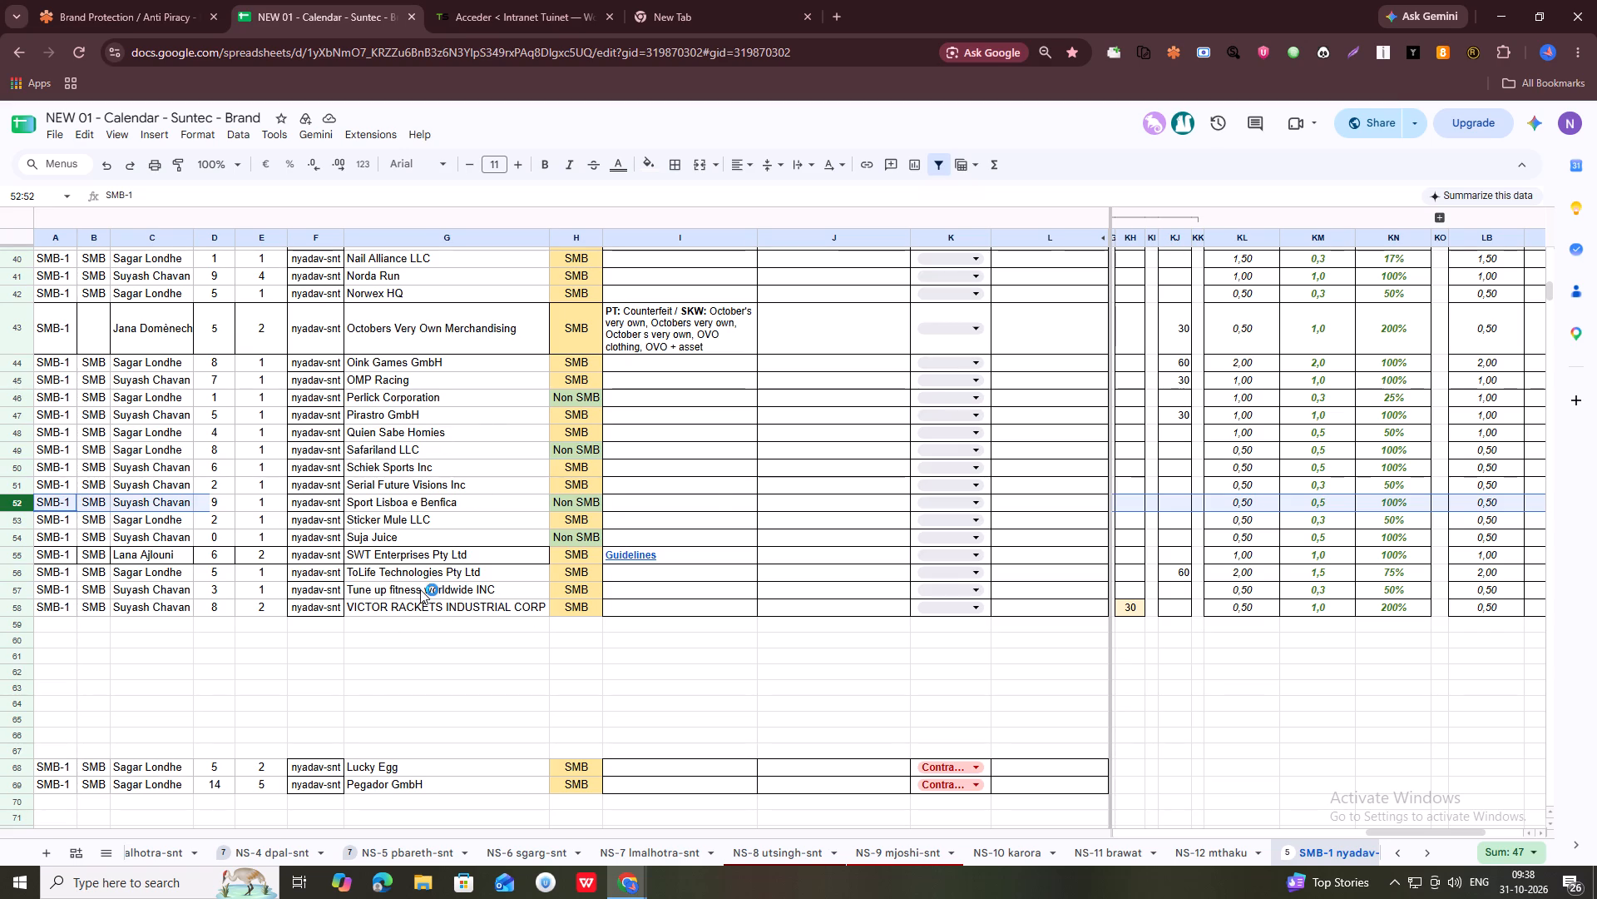
# Enter 60 in the 31/10 column for AER DESIGNS LLC.
pyautogui.scroll(2, 420, 589)
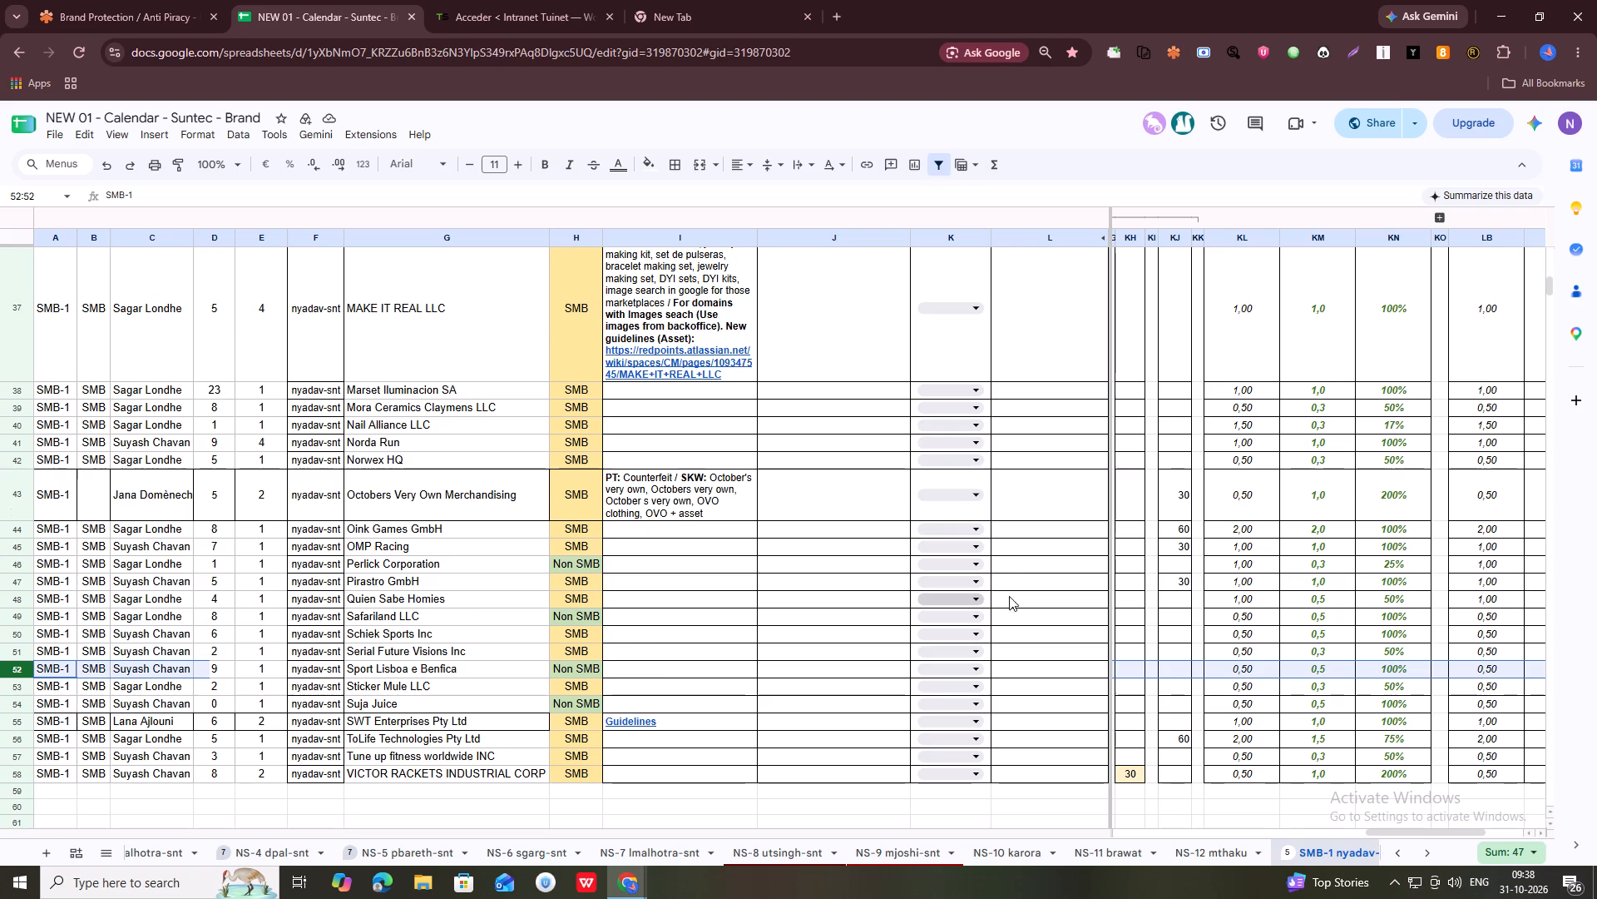
pyautogui.scroll(2, 1321, 595)
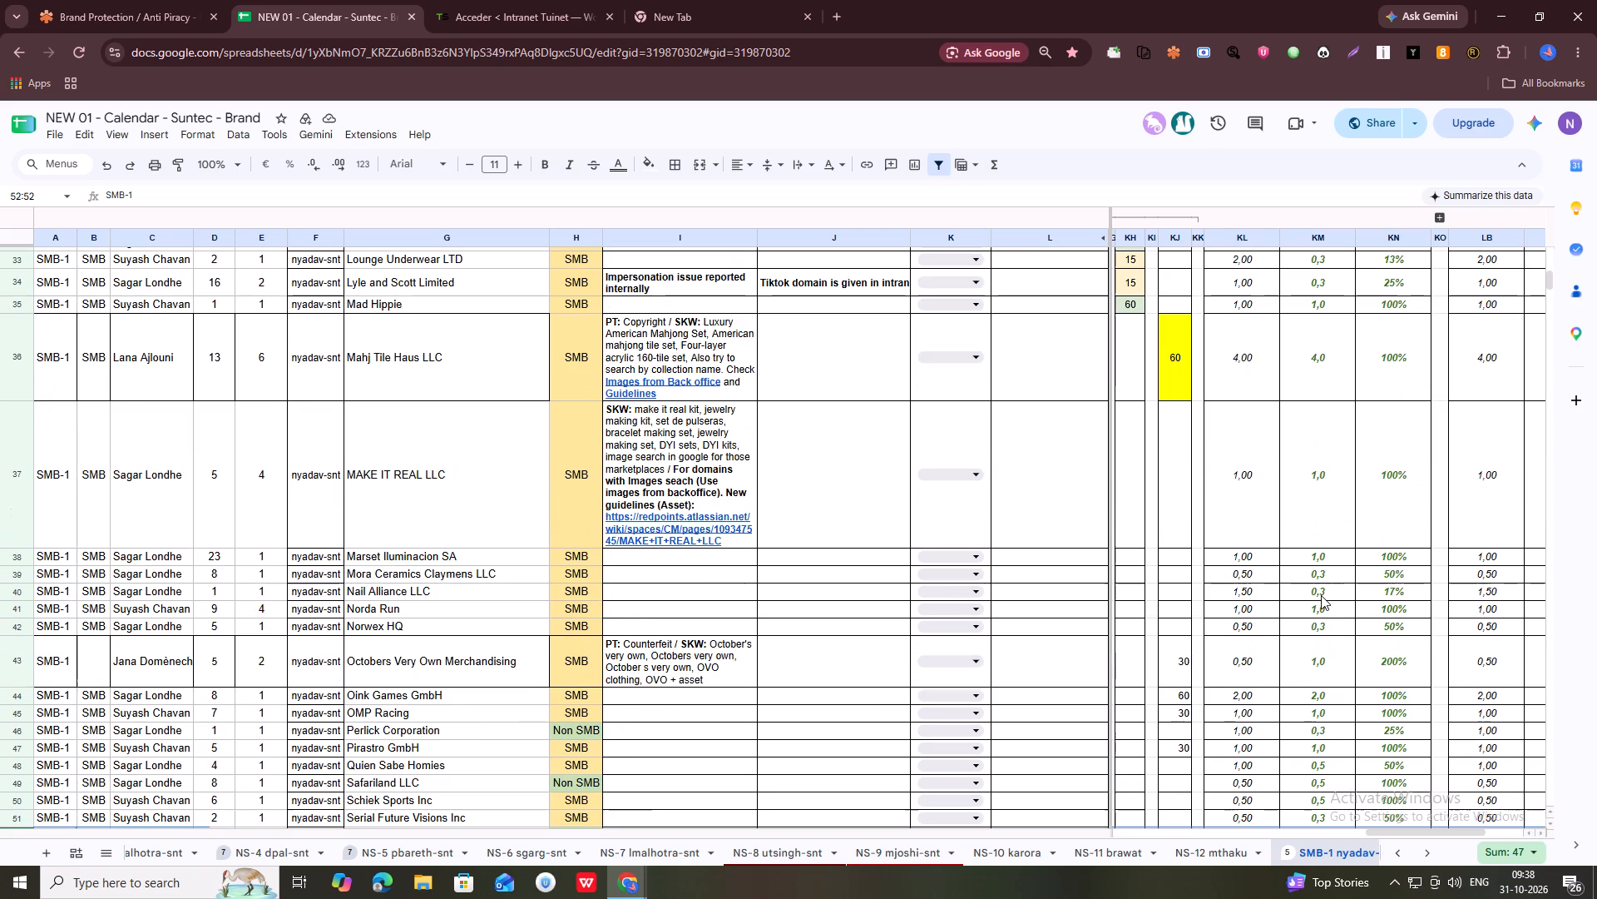
pyautogui.scroll(3, 1321, 595)
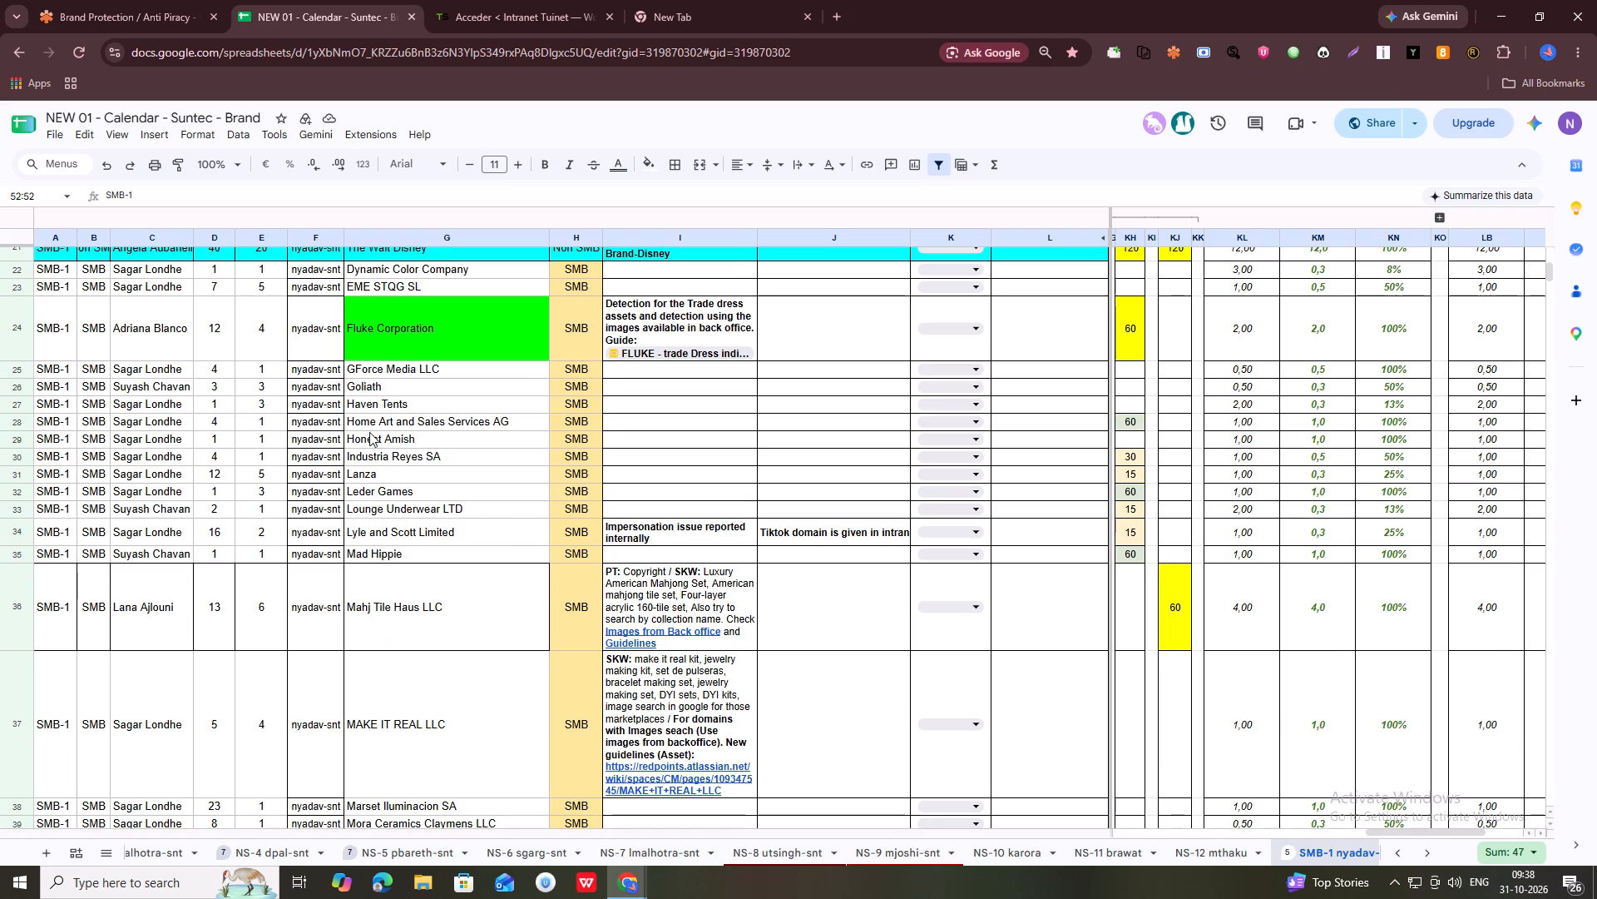
pyautogui.click(0, 444)
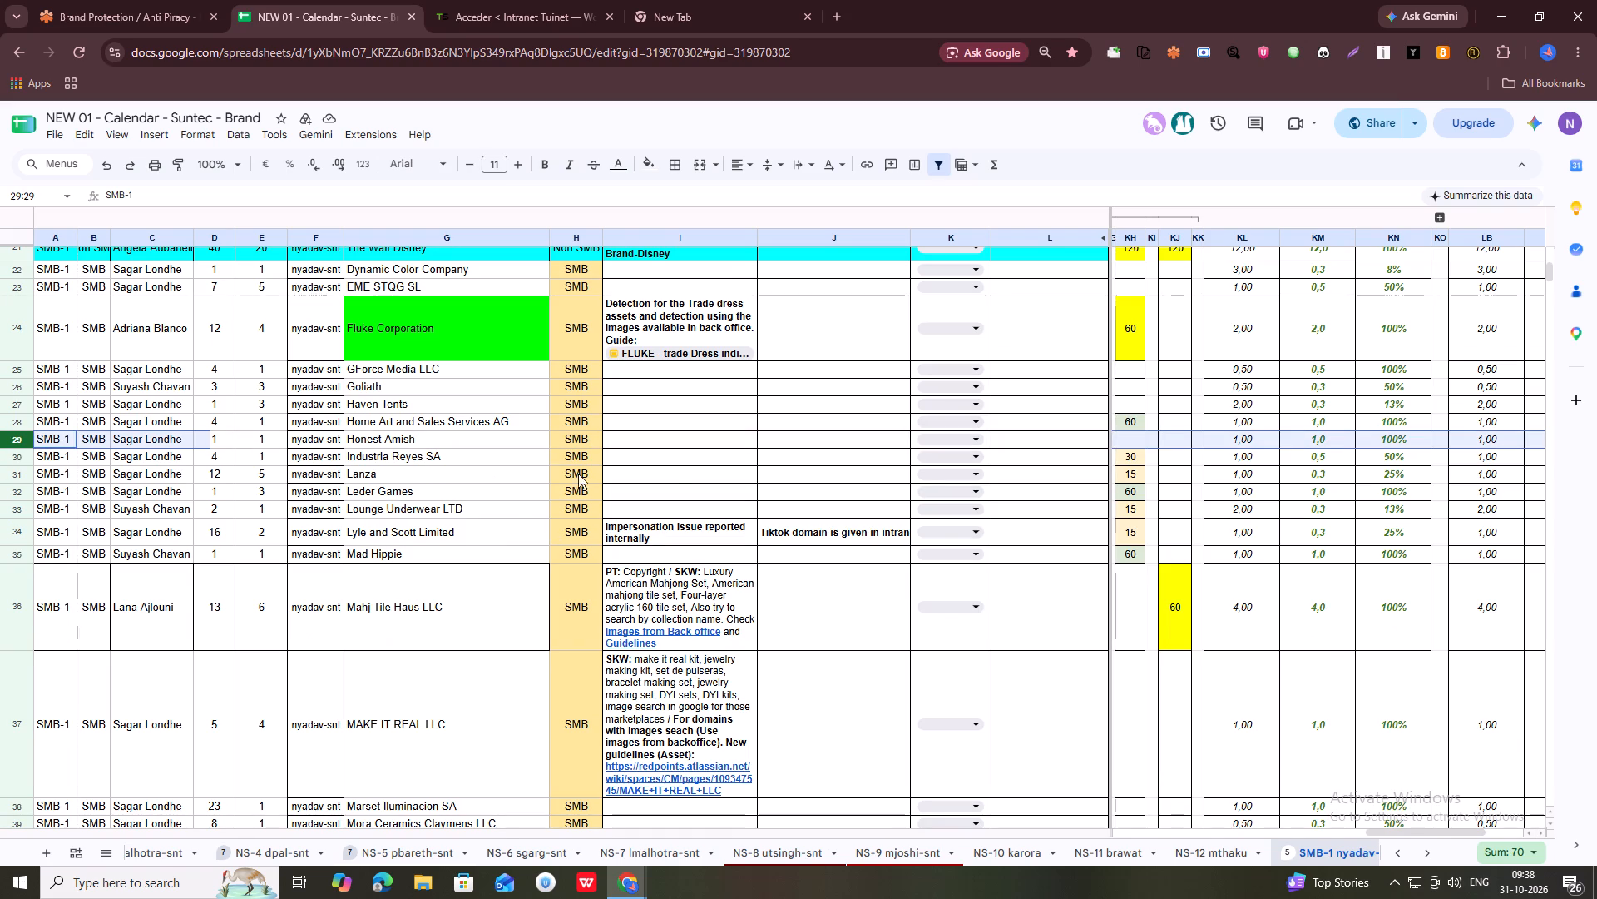
pyautogui.scroll(1, 947, 532)
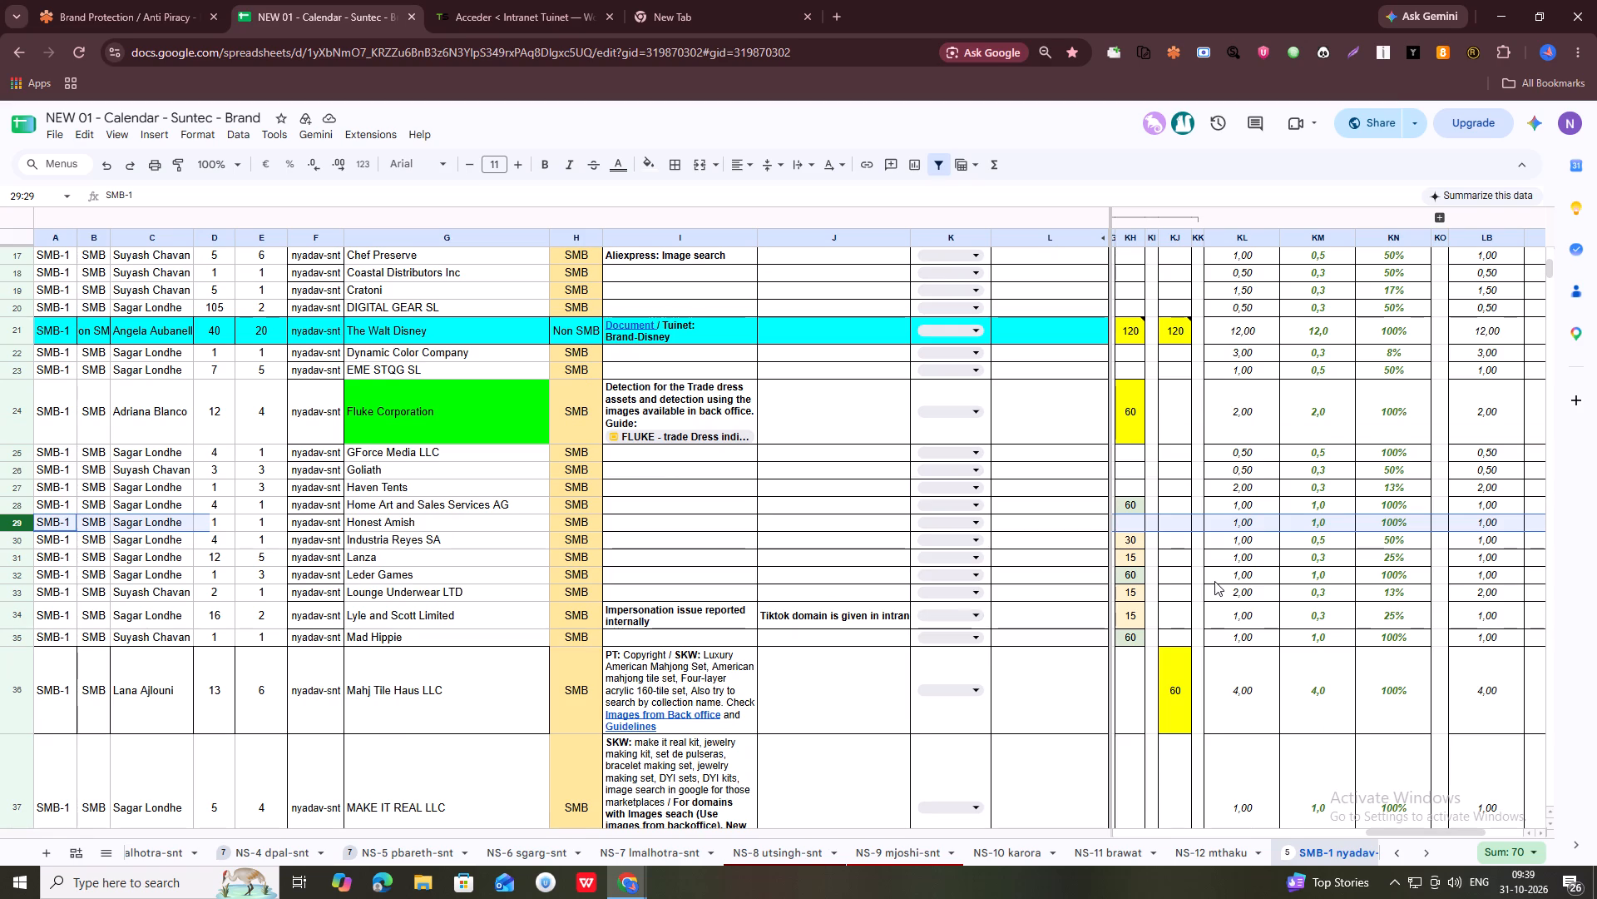
pyautogui.scroll(1, 1214, 581)
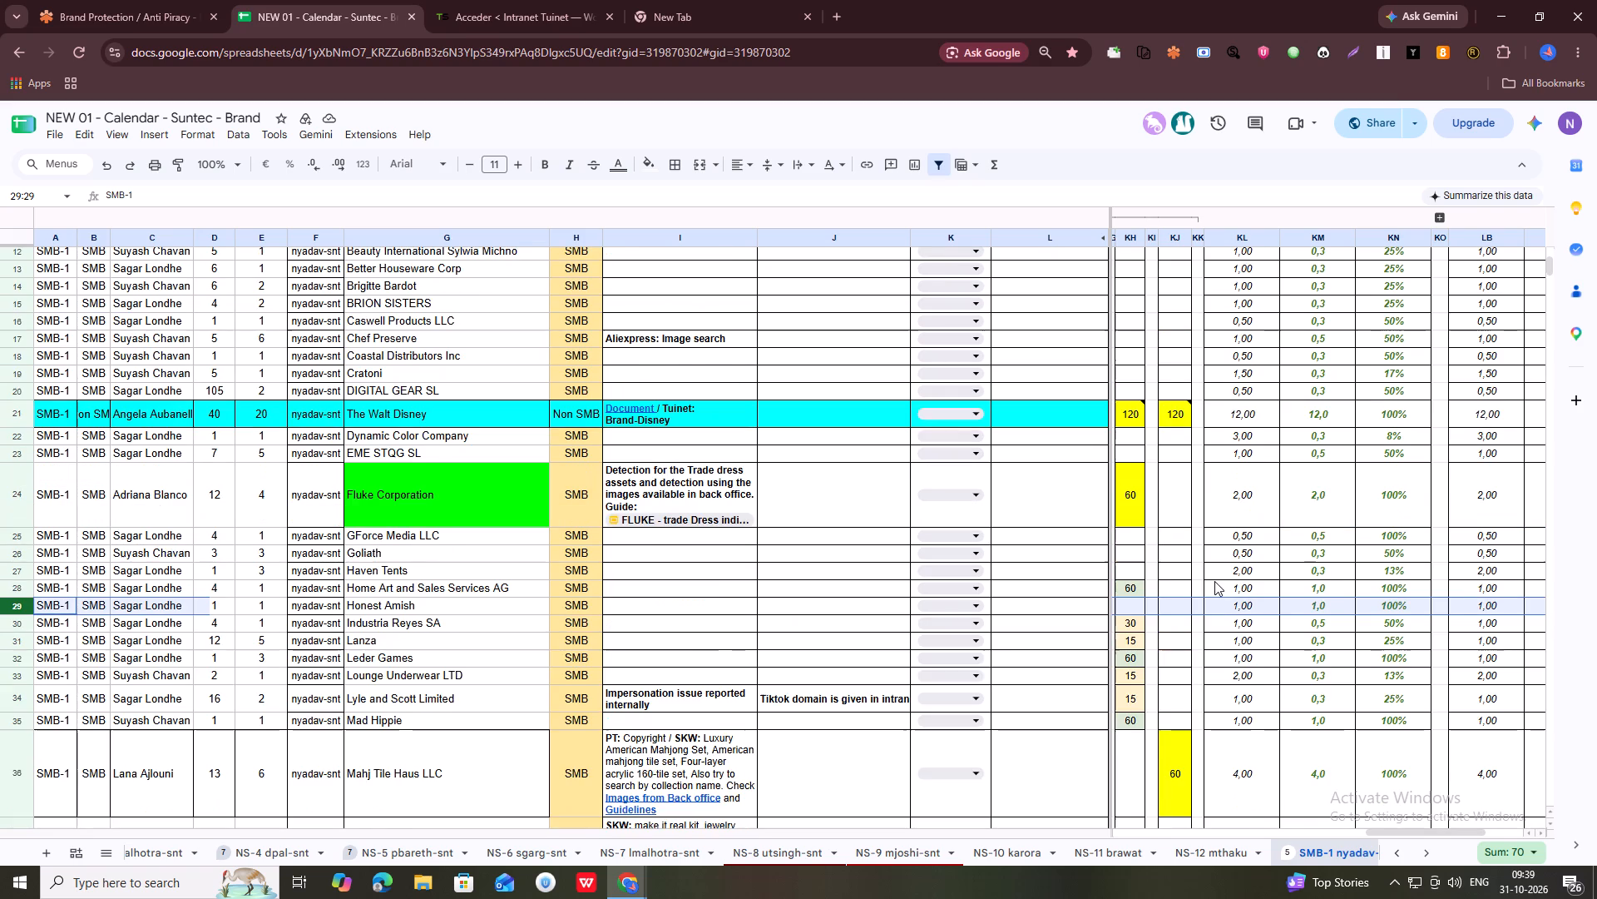
pyautogui.scroll(2, 1214, 581)
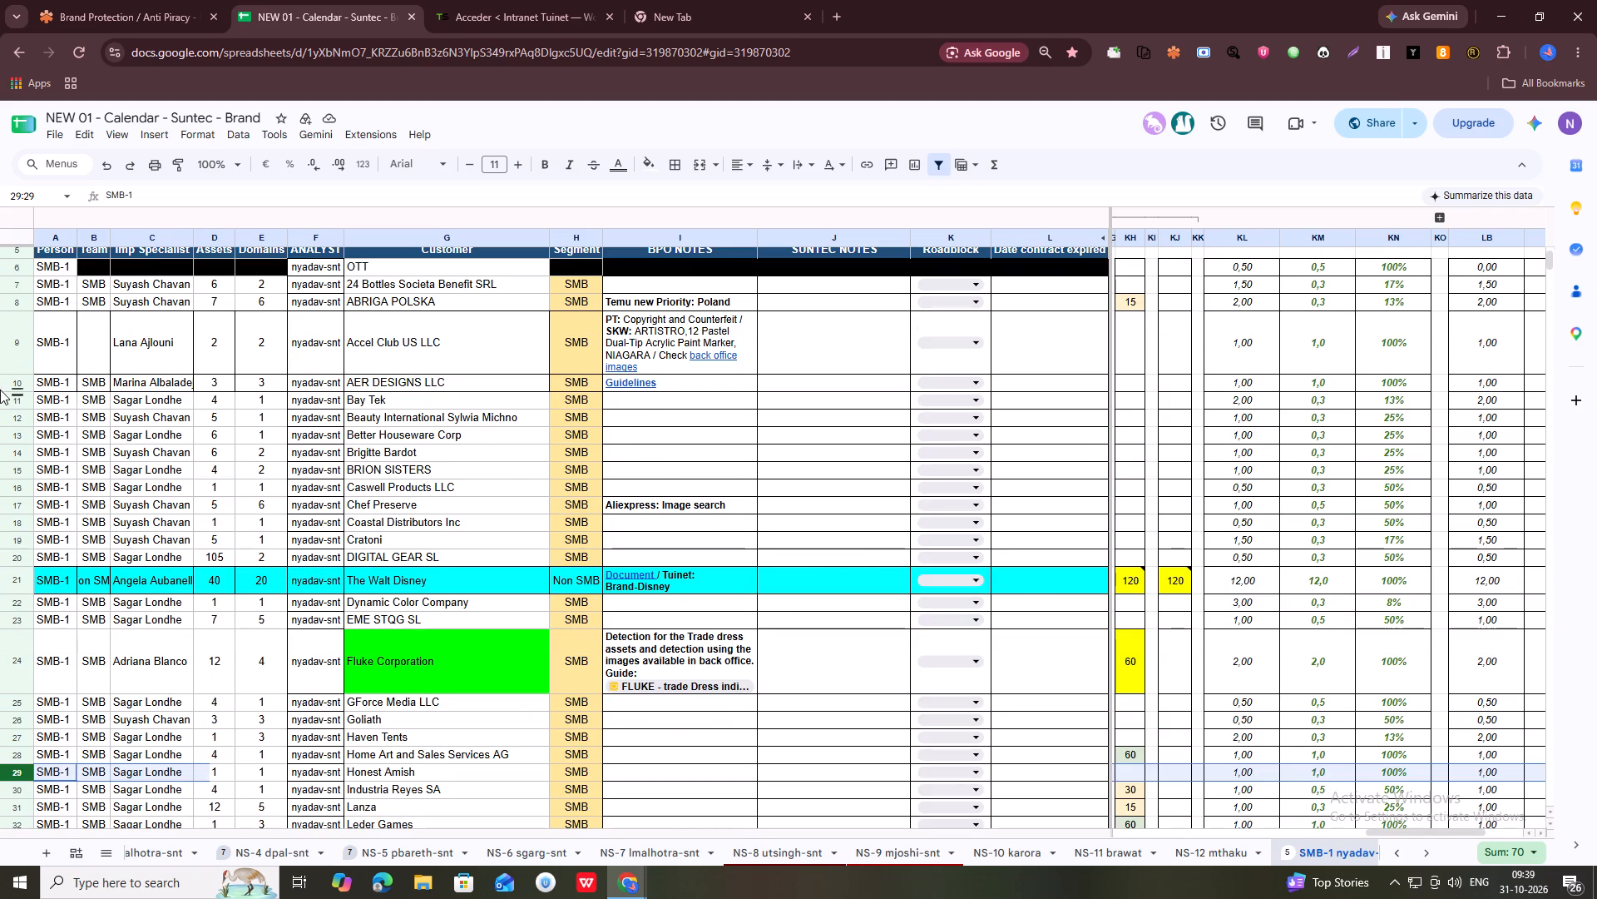
pyautogui.click(0, 389)
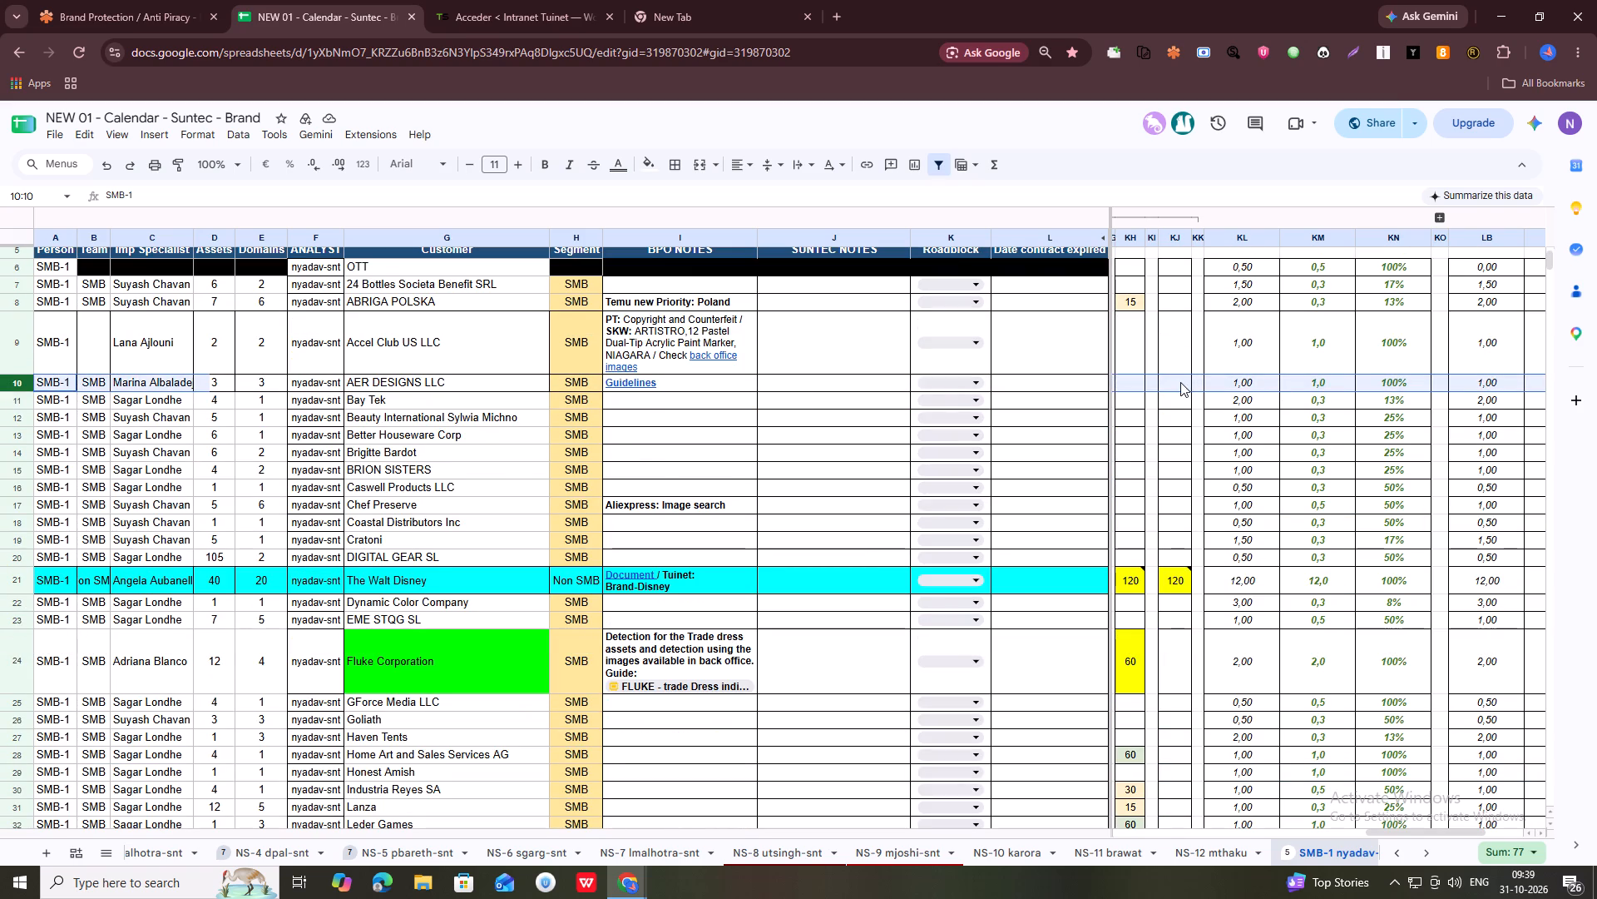
pyautogui.click(1180, 382)
pyautogui.write('60')
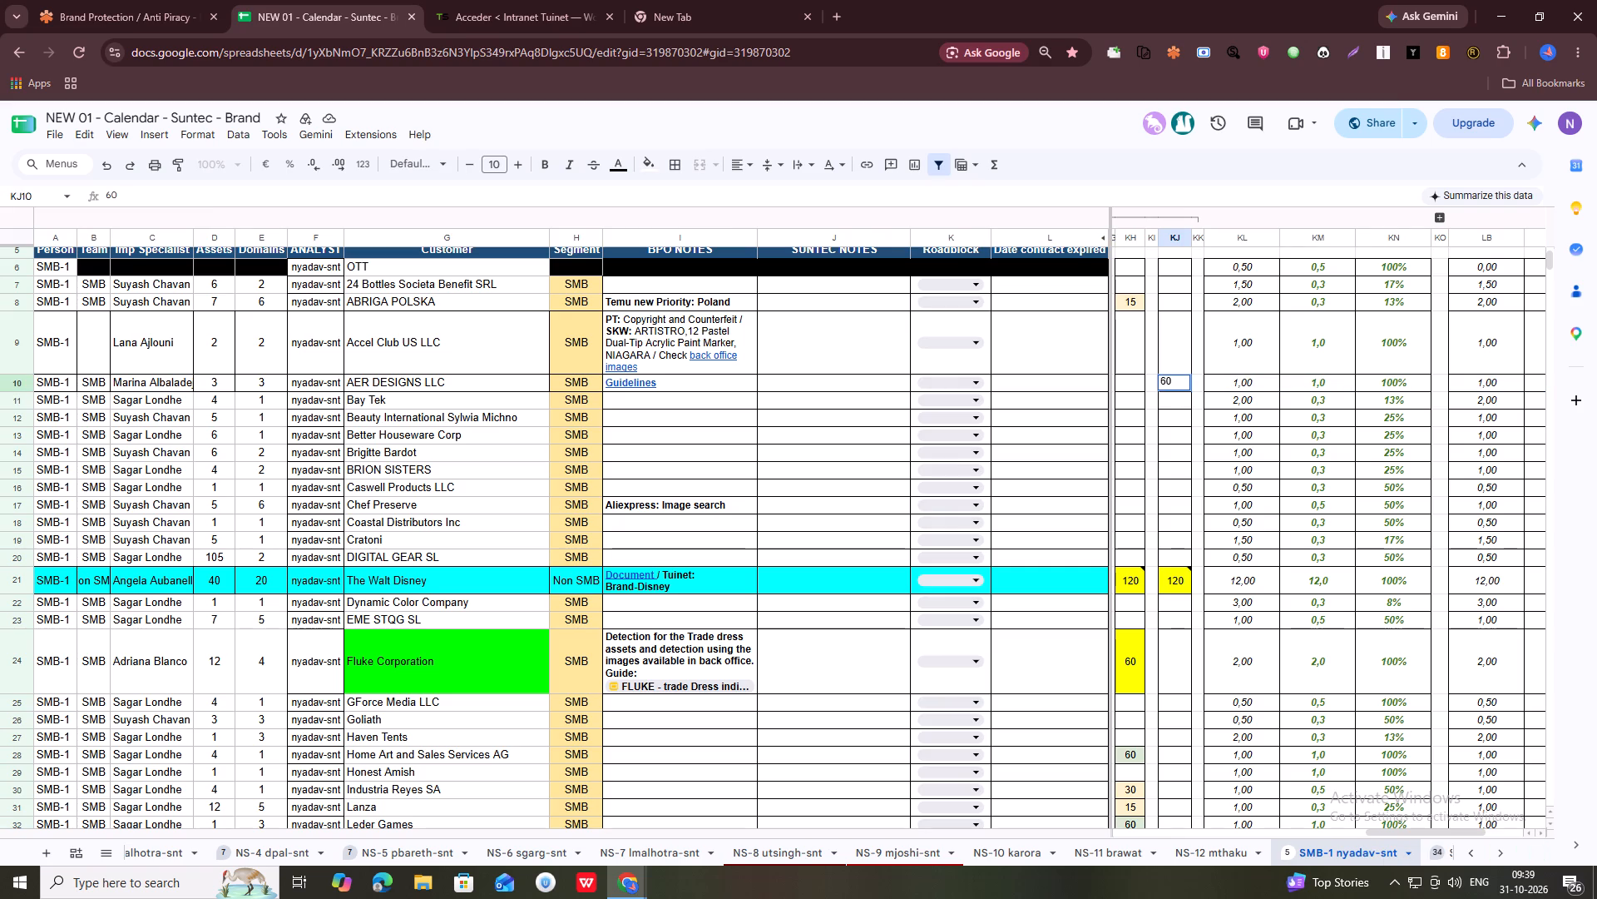
pyautogui.press('Down')
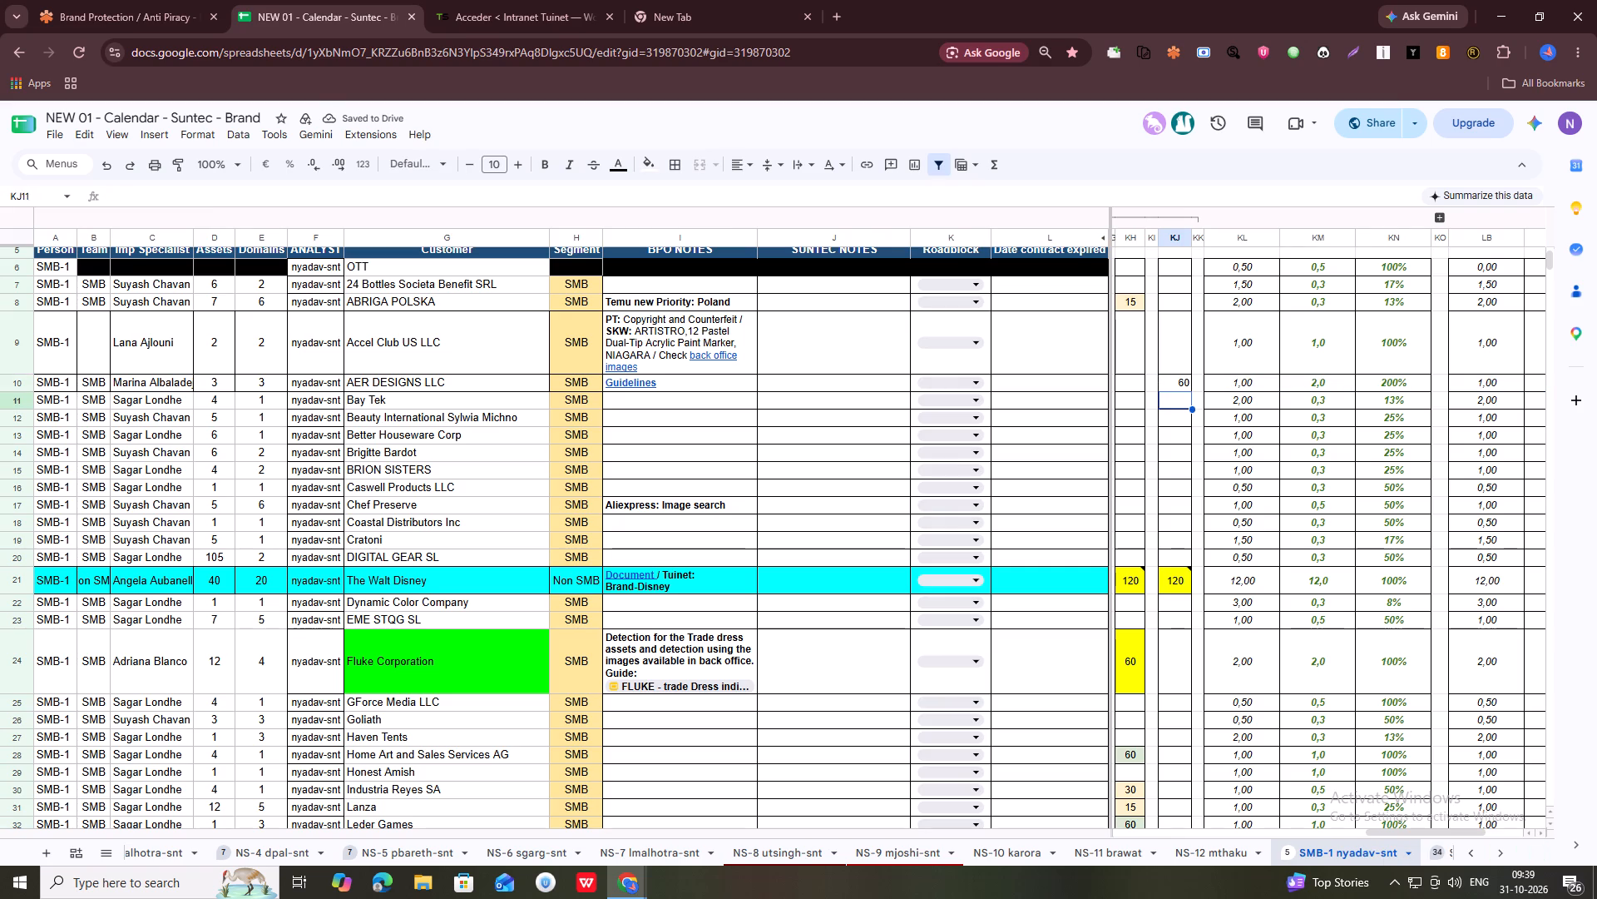
# Enter 30 in the 31/10 column for Accel Club US LLC.
pyautogui.press('Down')
pyautogui.press('Down')
pyautogui.press('Down')
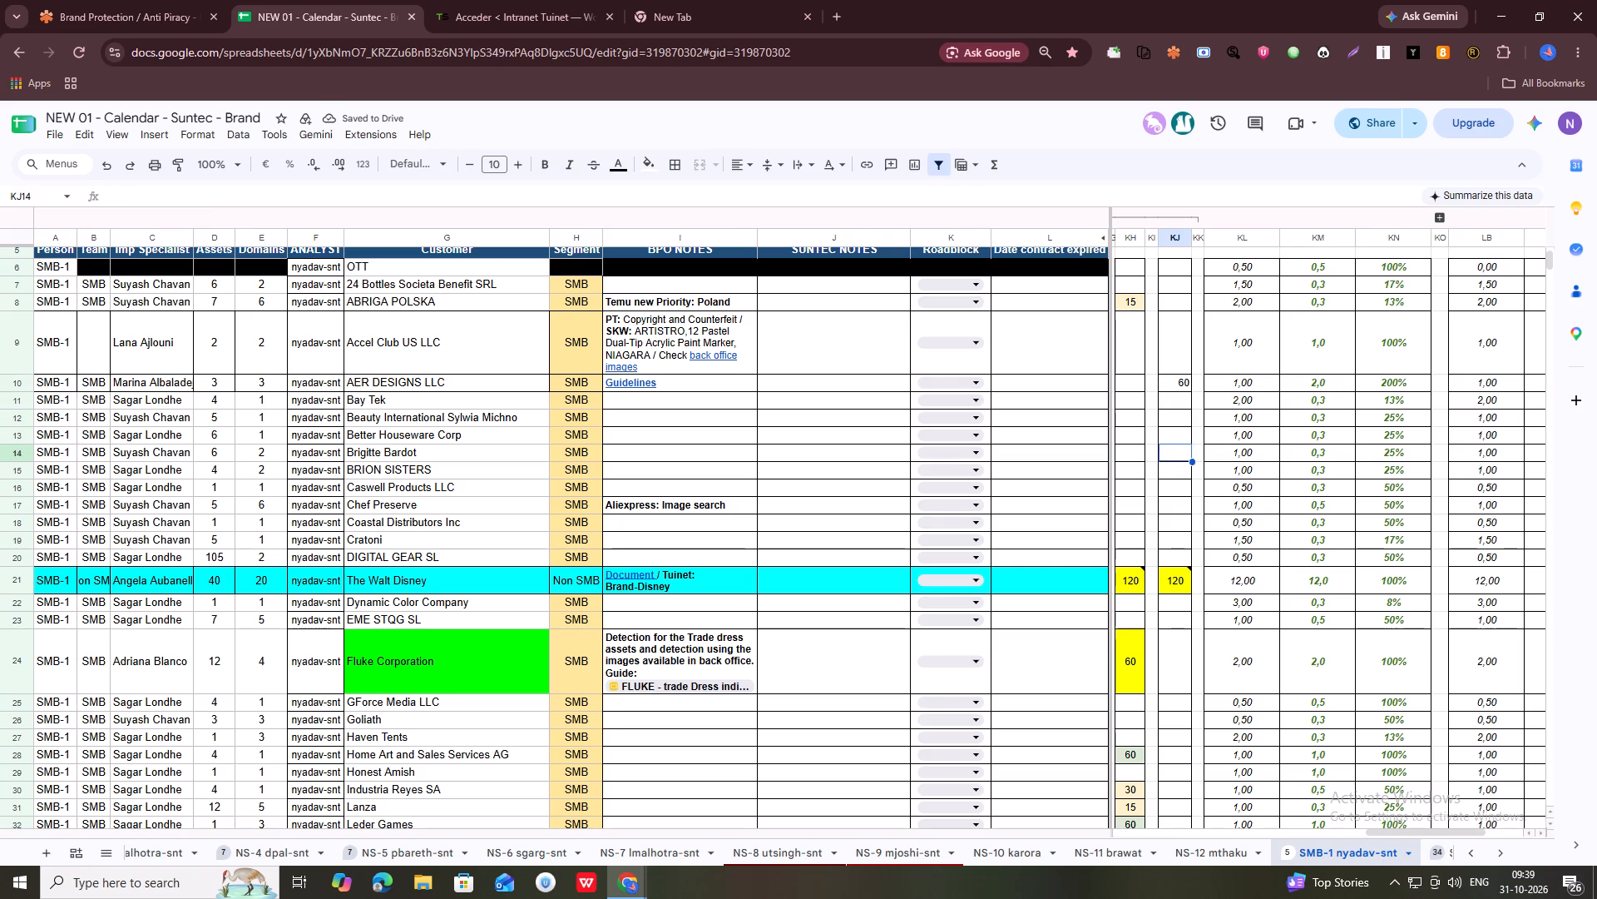
pyautogui.press('Up')
pyautogui.press('Up')
pyautogui.press('Up')
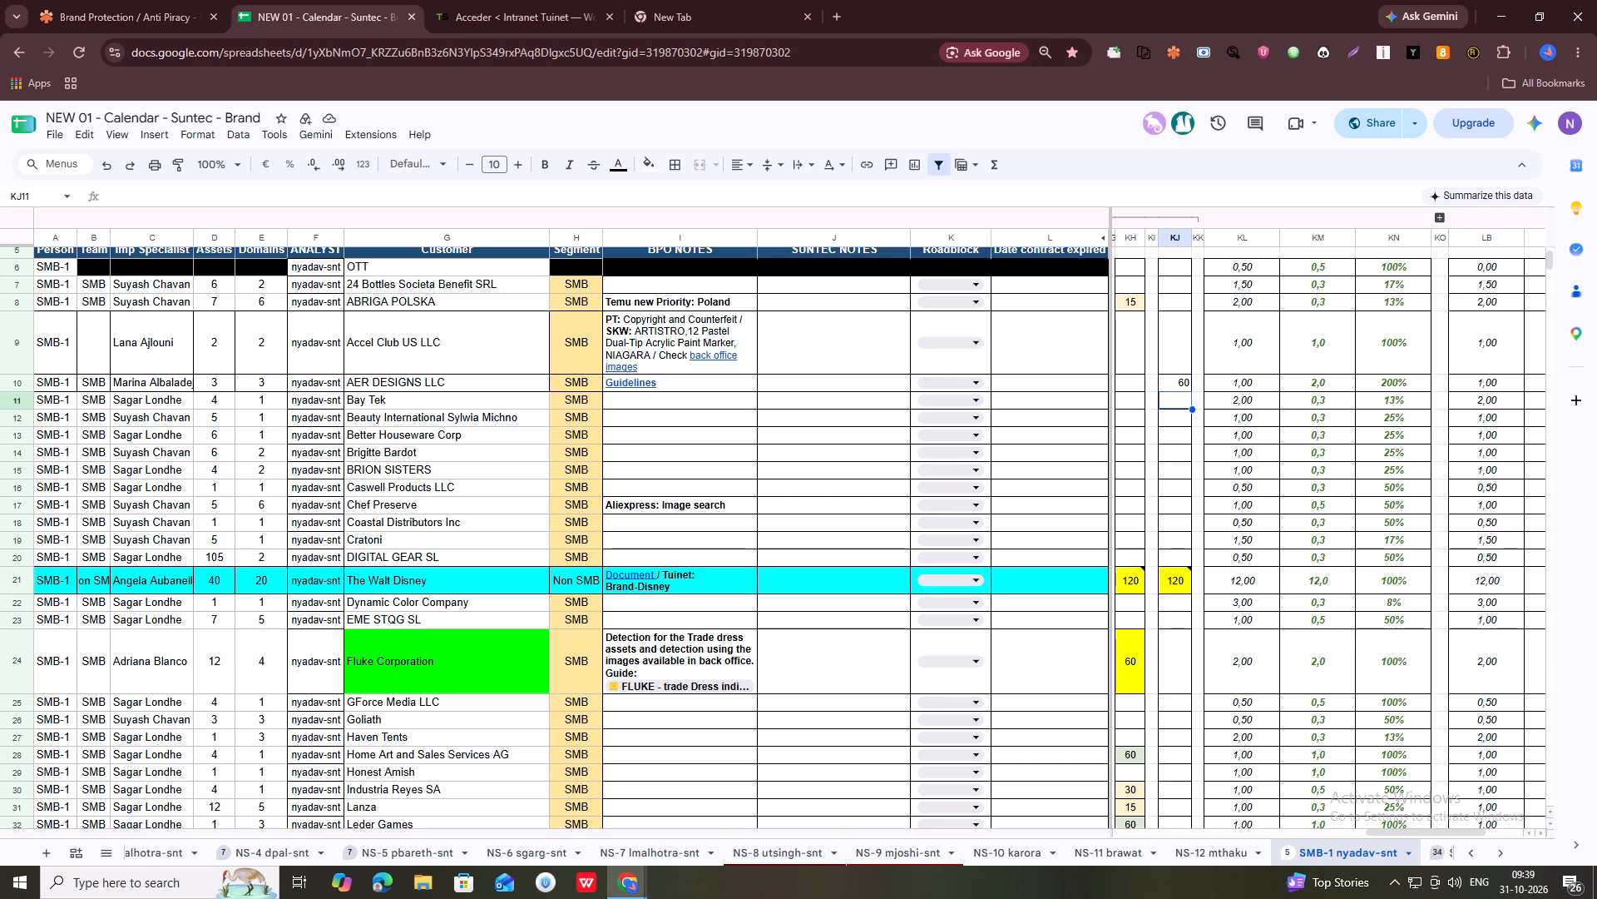
pyautogui.press('Up')
pyautogui.press('Up')
pyautogui.press('Down')
pyautogui.press('Up')
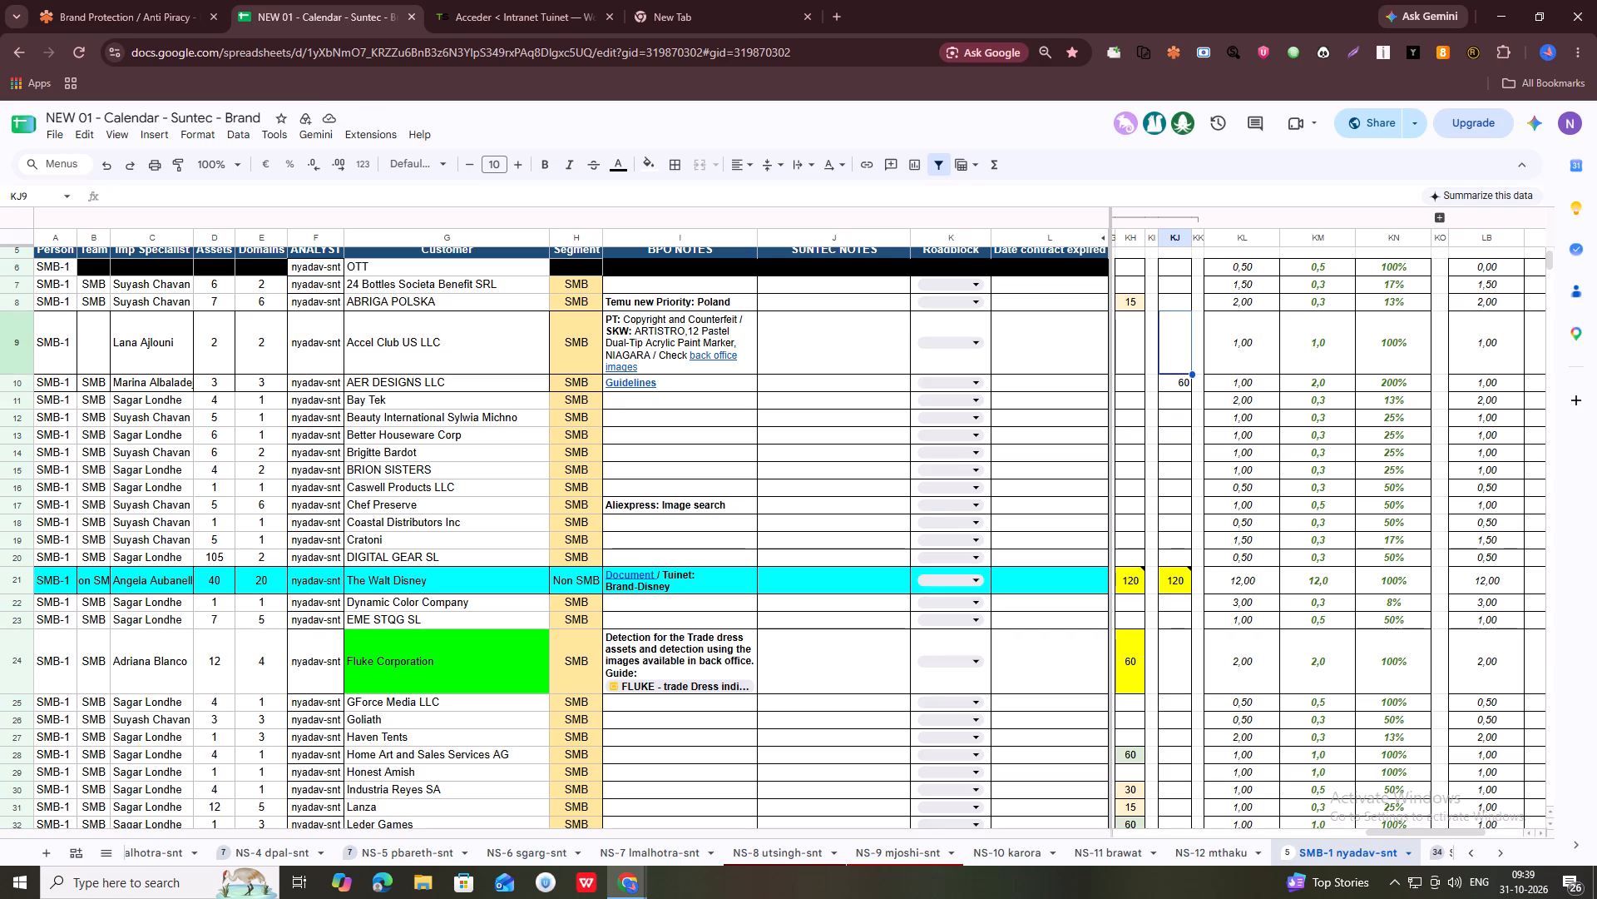
pyautogui.write('30')
pyautogui.press('Down')
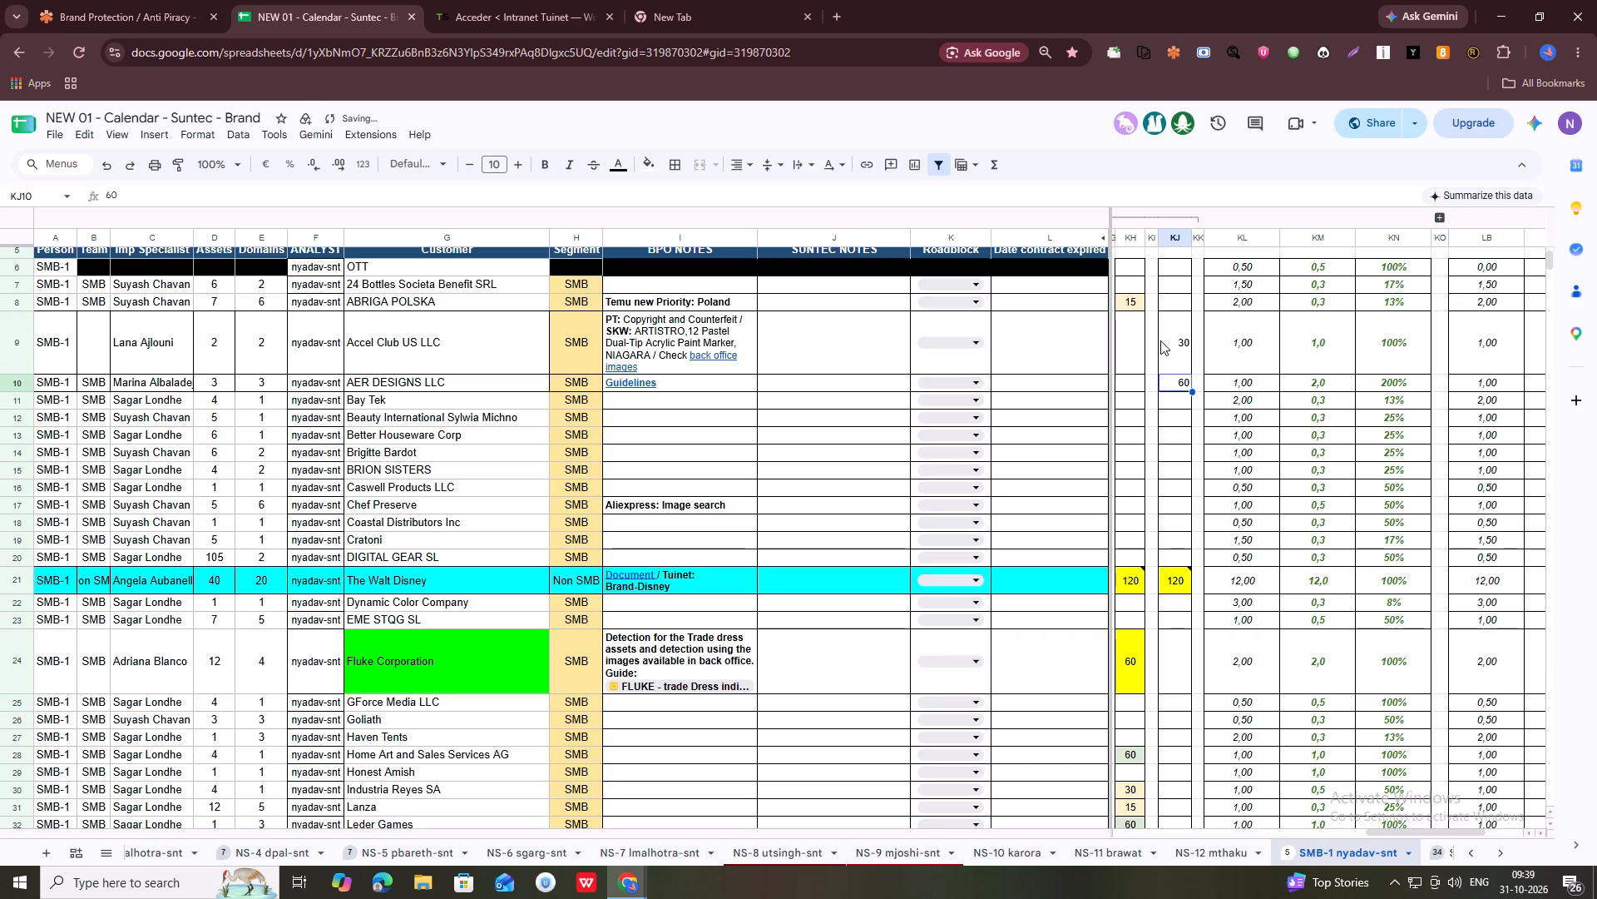
# Create a temporary filter view over the whole sheet and filter the 31/10 column to exclude blanks.
pyautogui.click(0, 234)
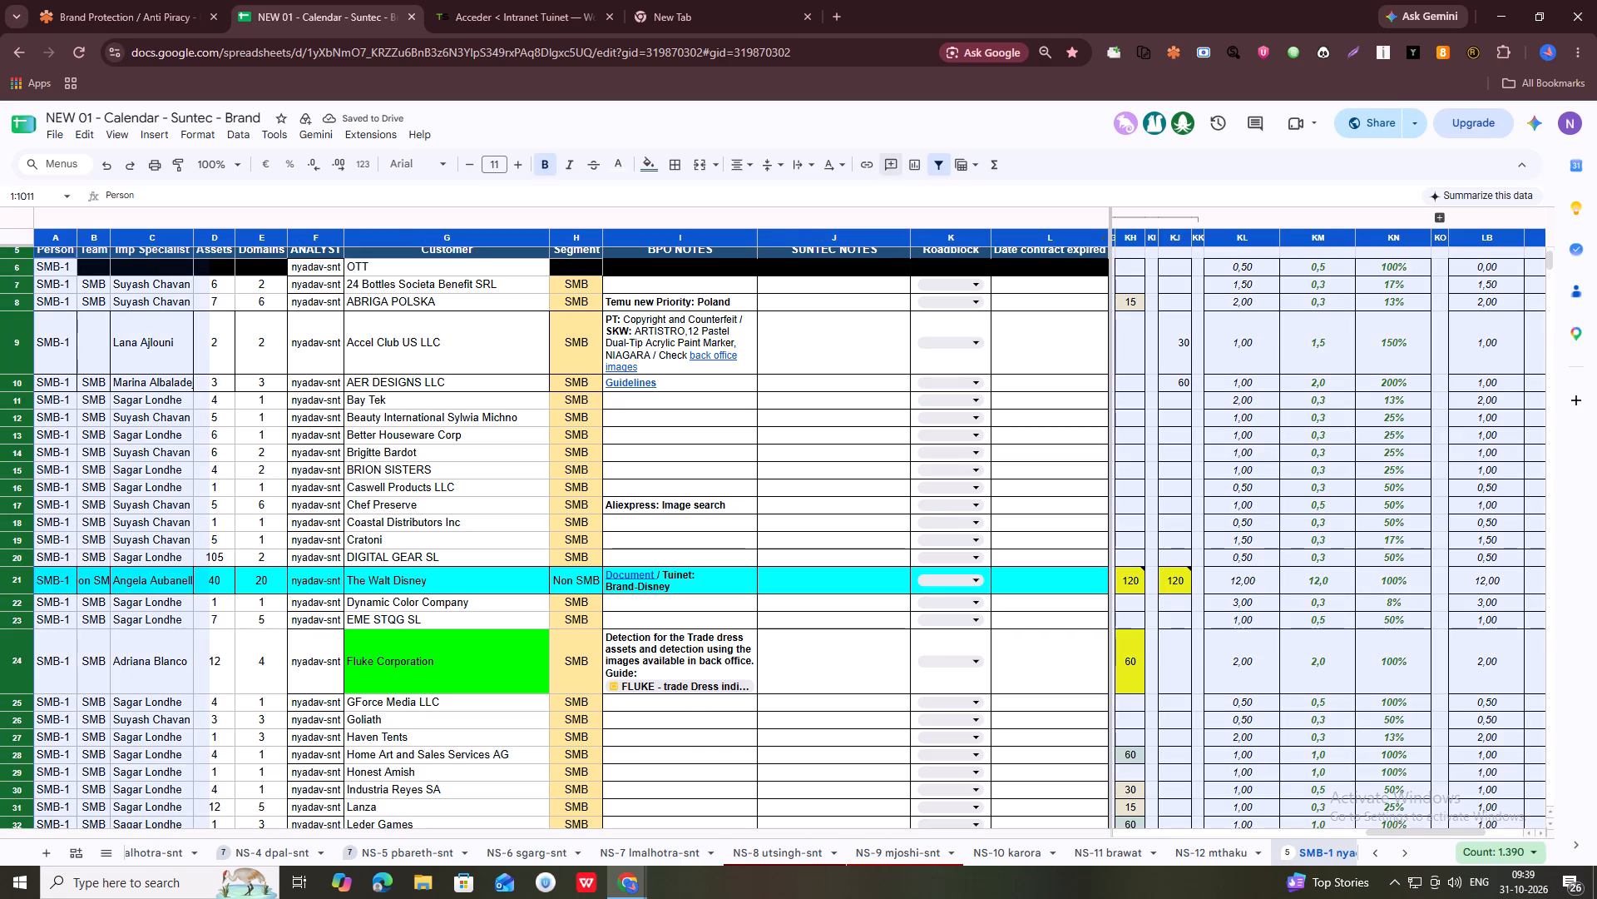
pyautogui.scroll(6, 1199, 480)
pyautogui.scroll(6, 1145, 390)
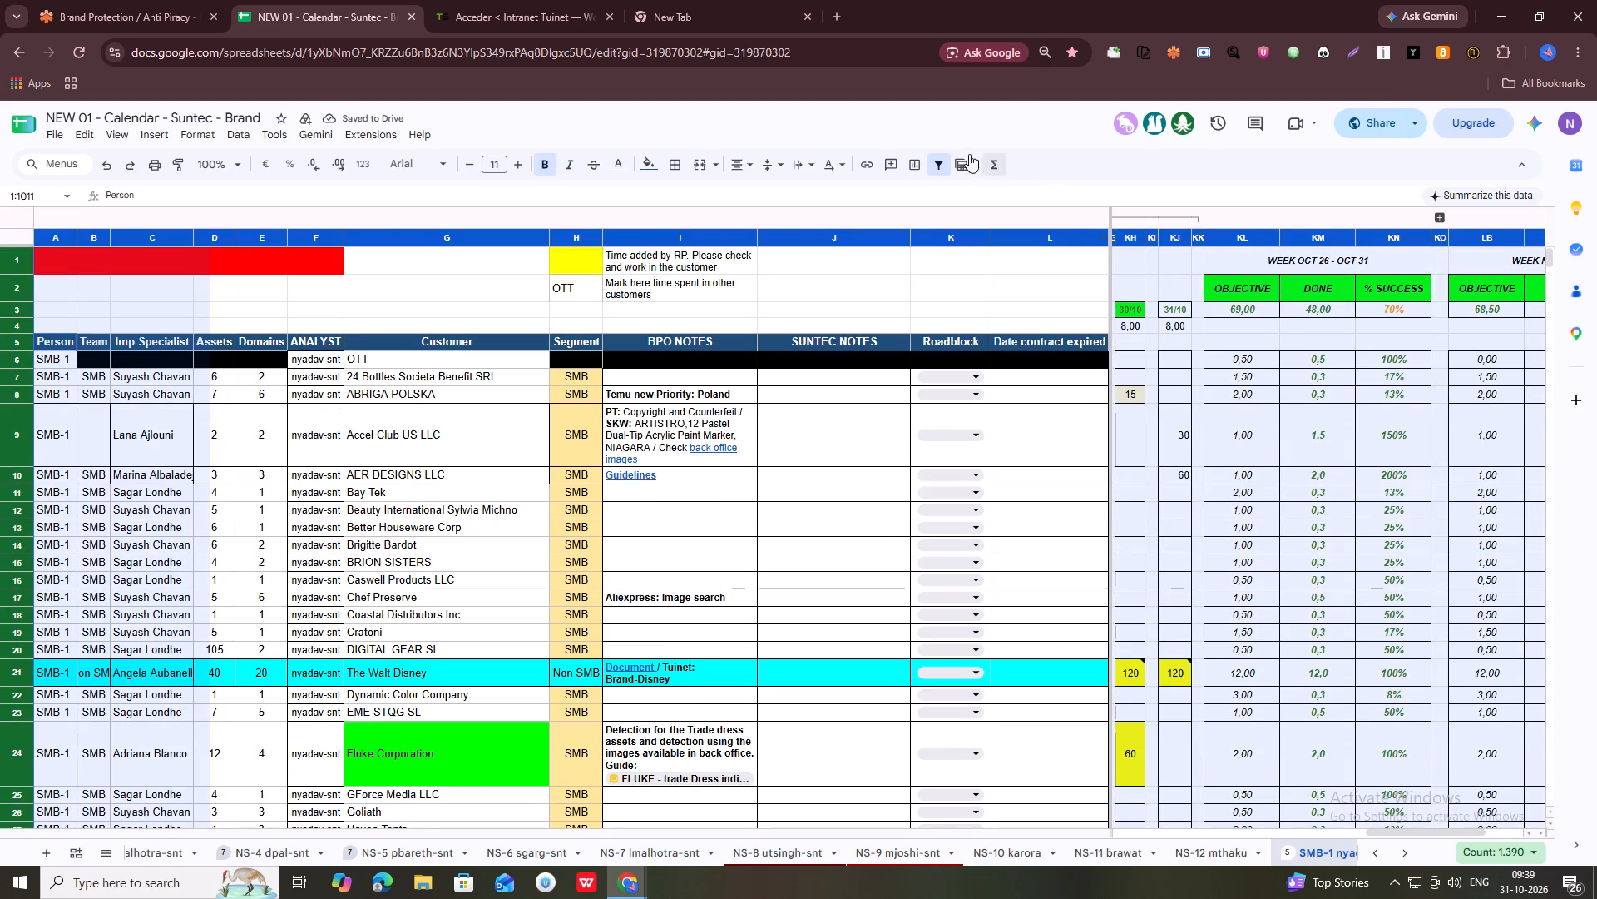
pyautogui.click(967, 164)
pyautogui.click(990, 216)
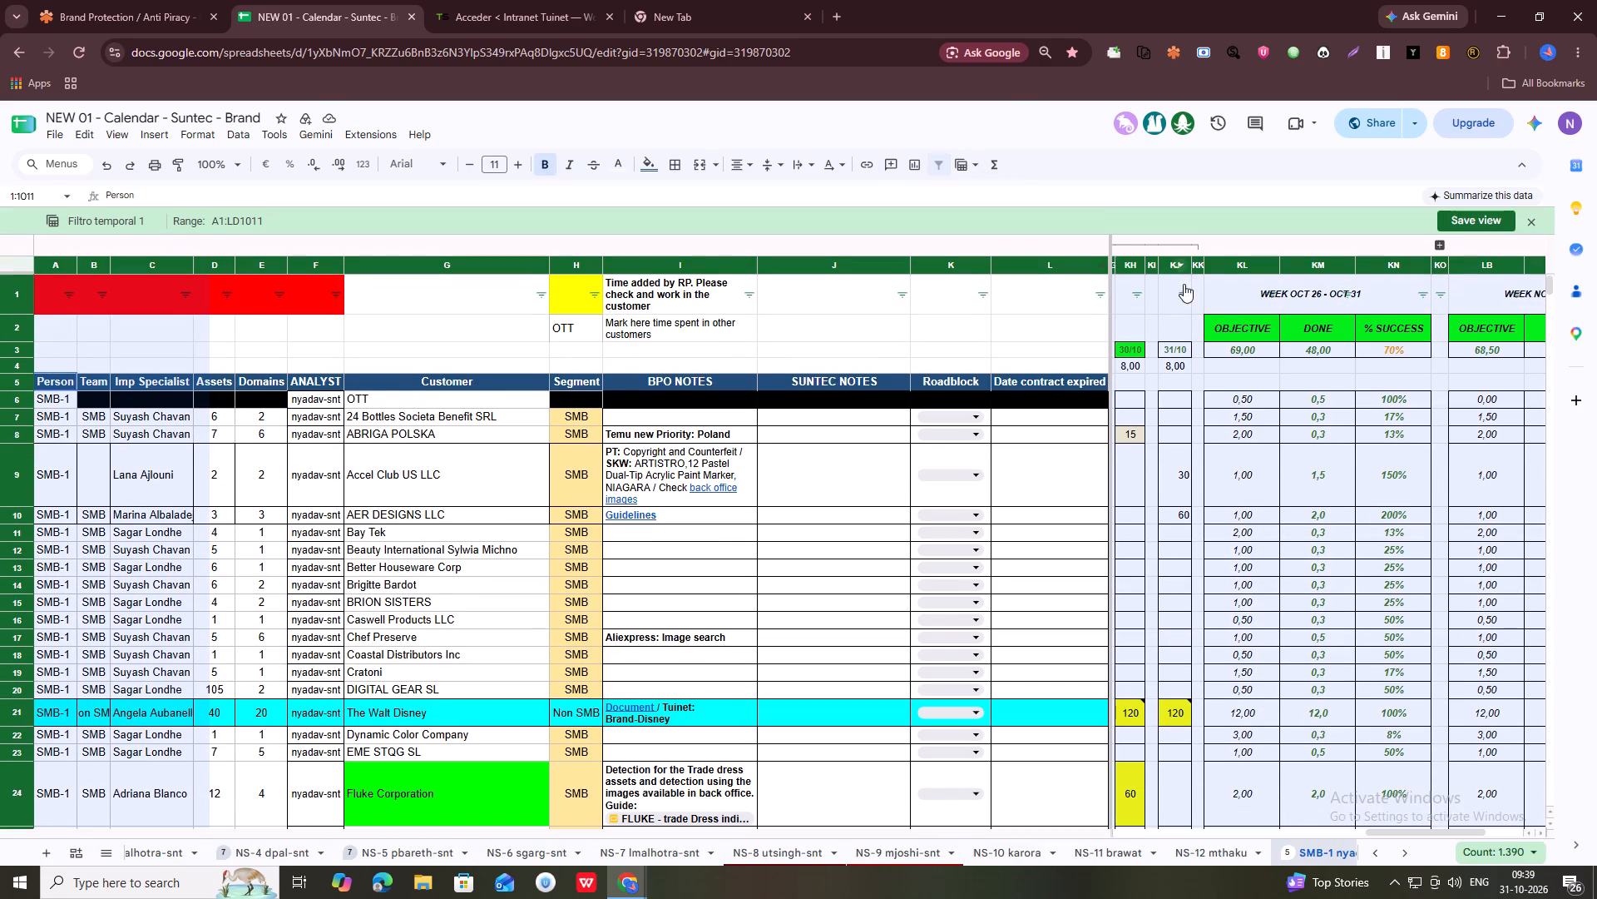
pyautogui.click(1183, 299)
pyautogui.click(1043, 546)
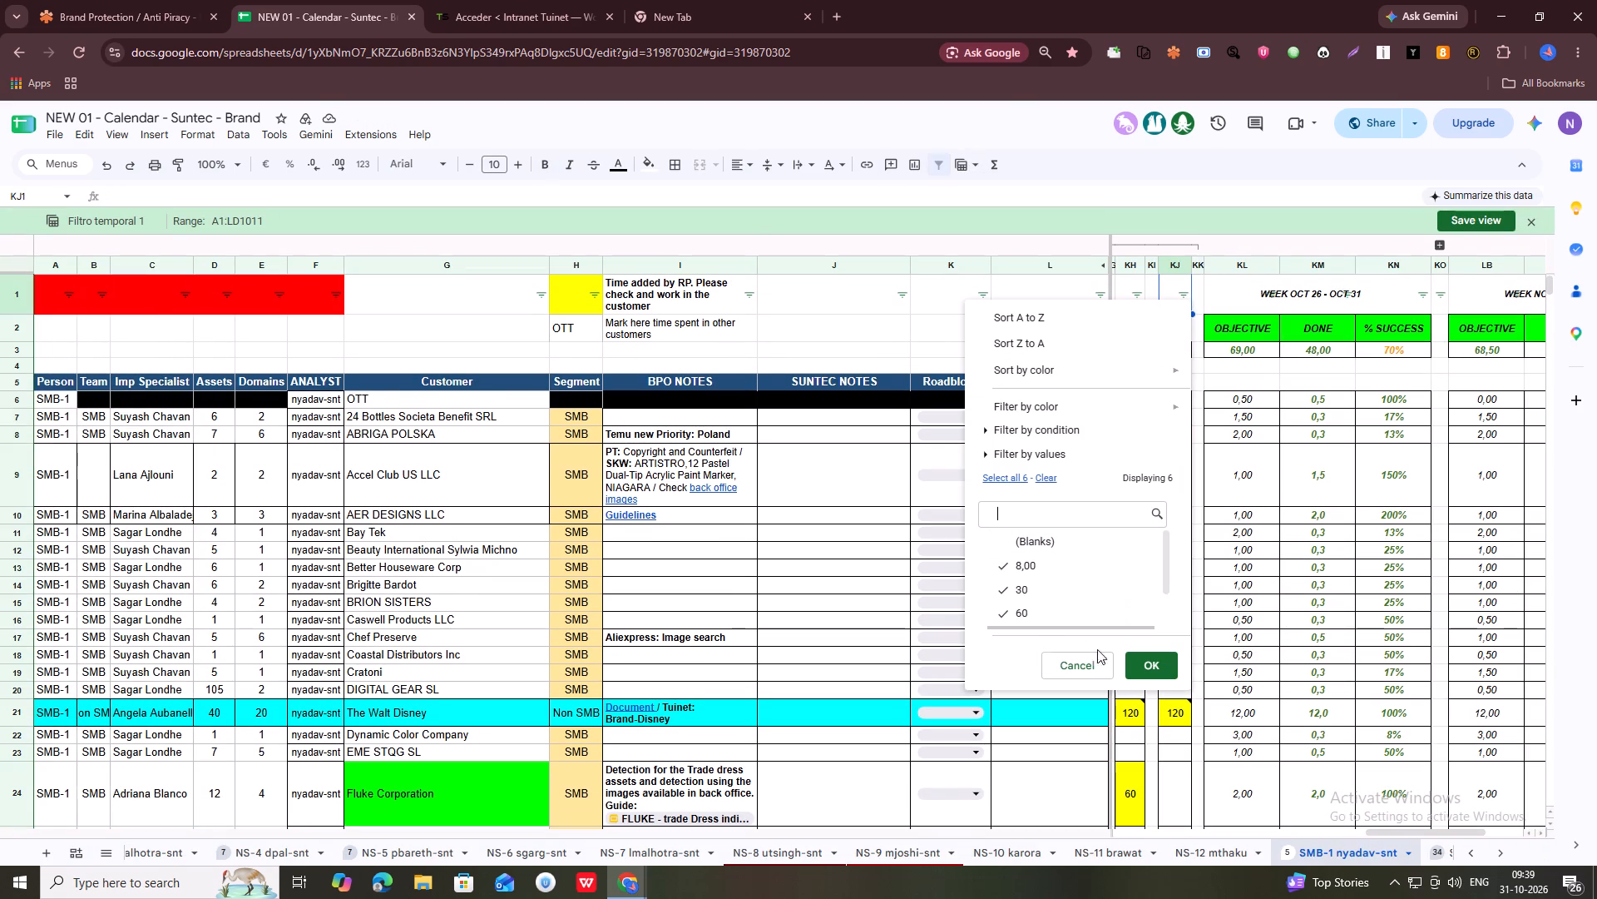
pyautogui.click(1147, 676)
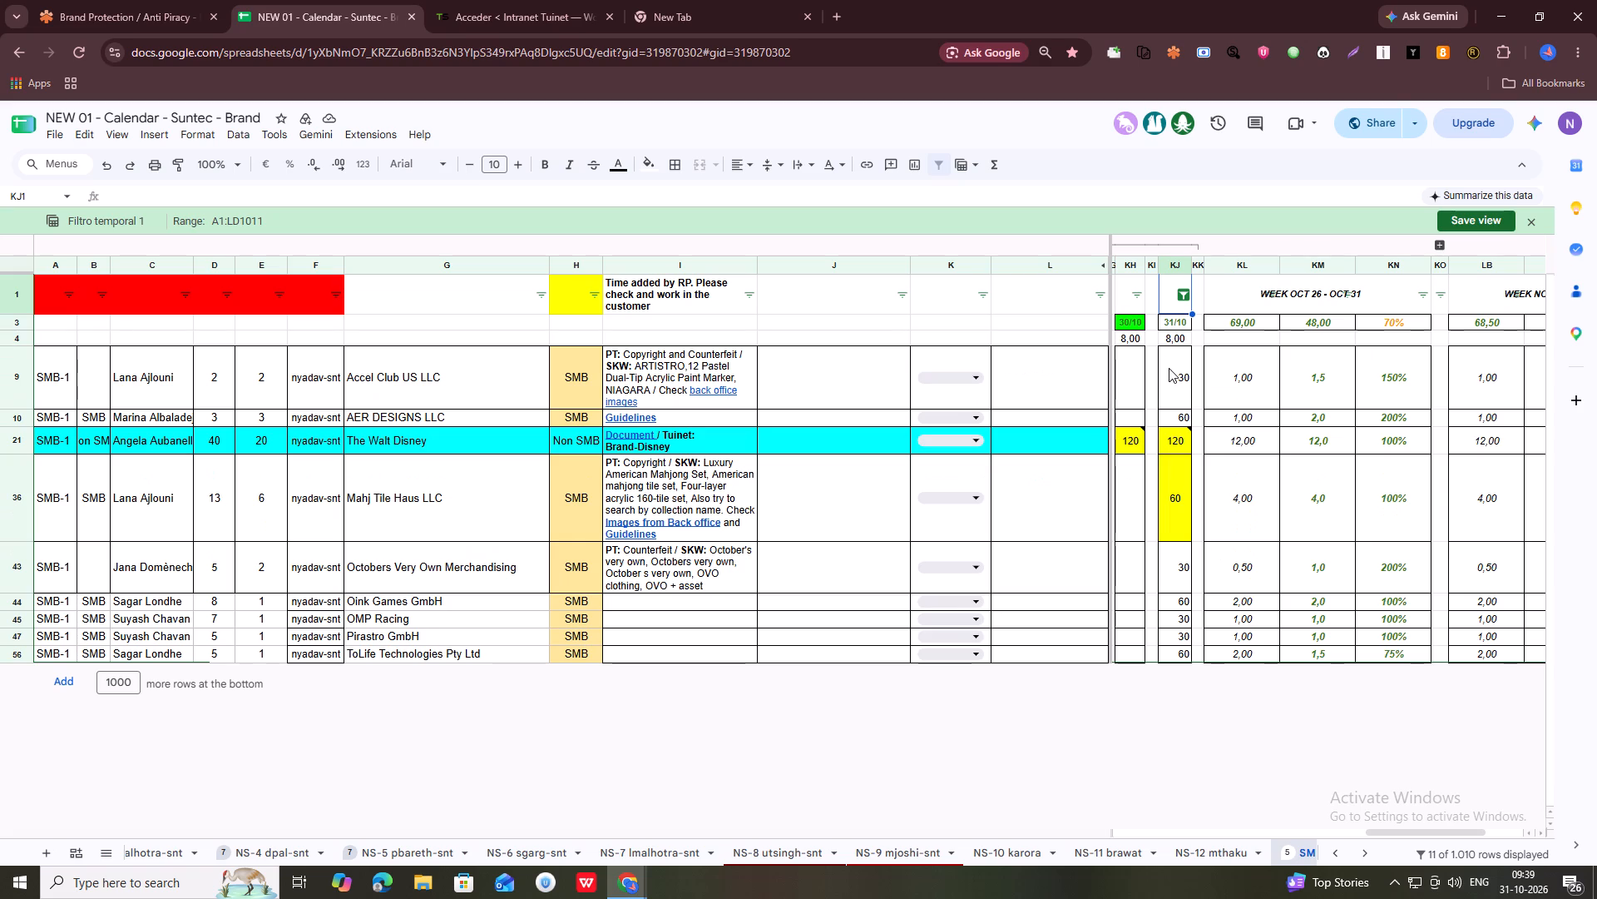
# Check the total of the filtered 31/10 allocations and the number of customers they cover.
pyautogui.moveTo(1169, 368); pyautogui.dragTo(1174, 656)
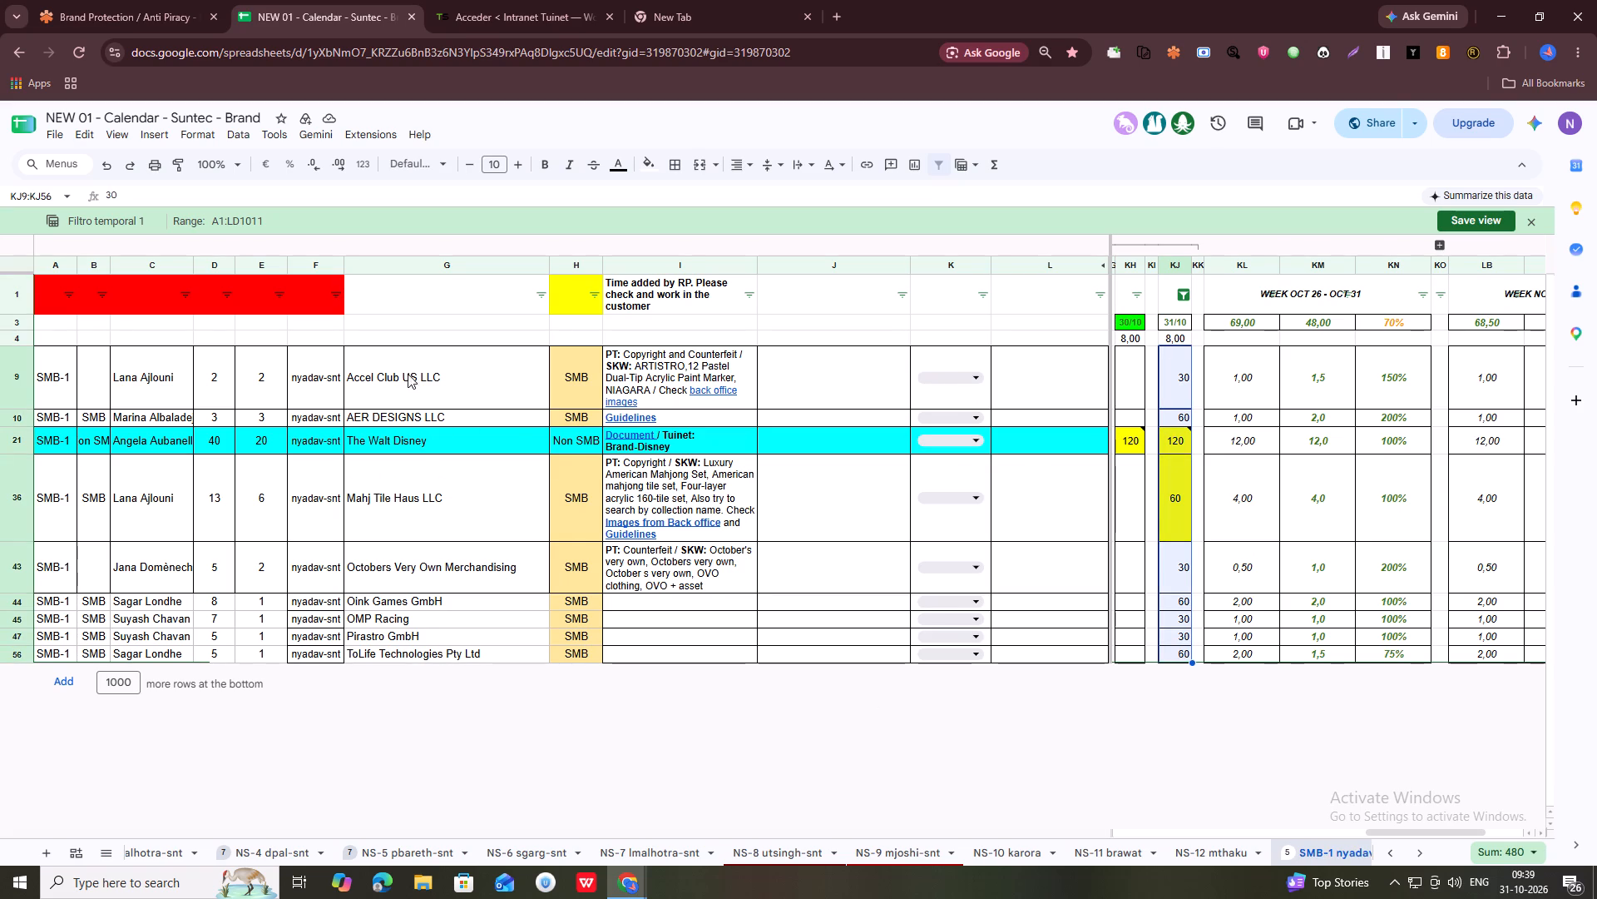
pyautogui.moveTo(413, 374); pyautogui.dragTo(434, 669)
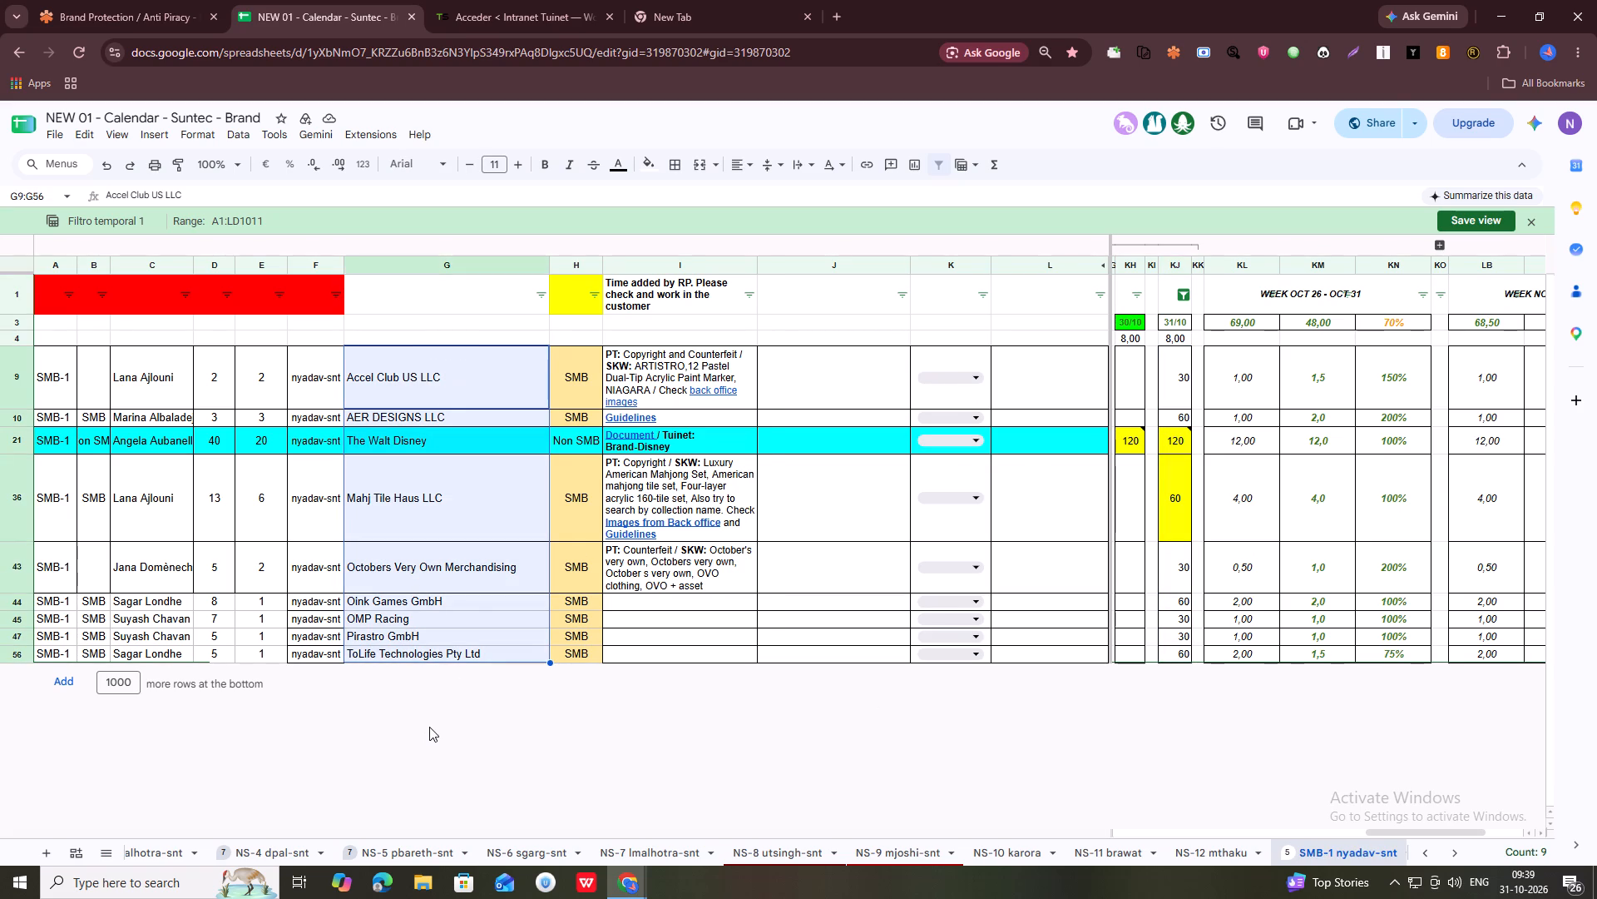
# Copy the customer name Octobers Very Own Merchandising into Customer cell A103310 of the Nikita sheet in Manual Detection Records, pasting values only.
pyautogui.click(438, 570)
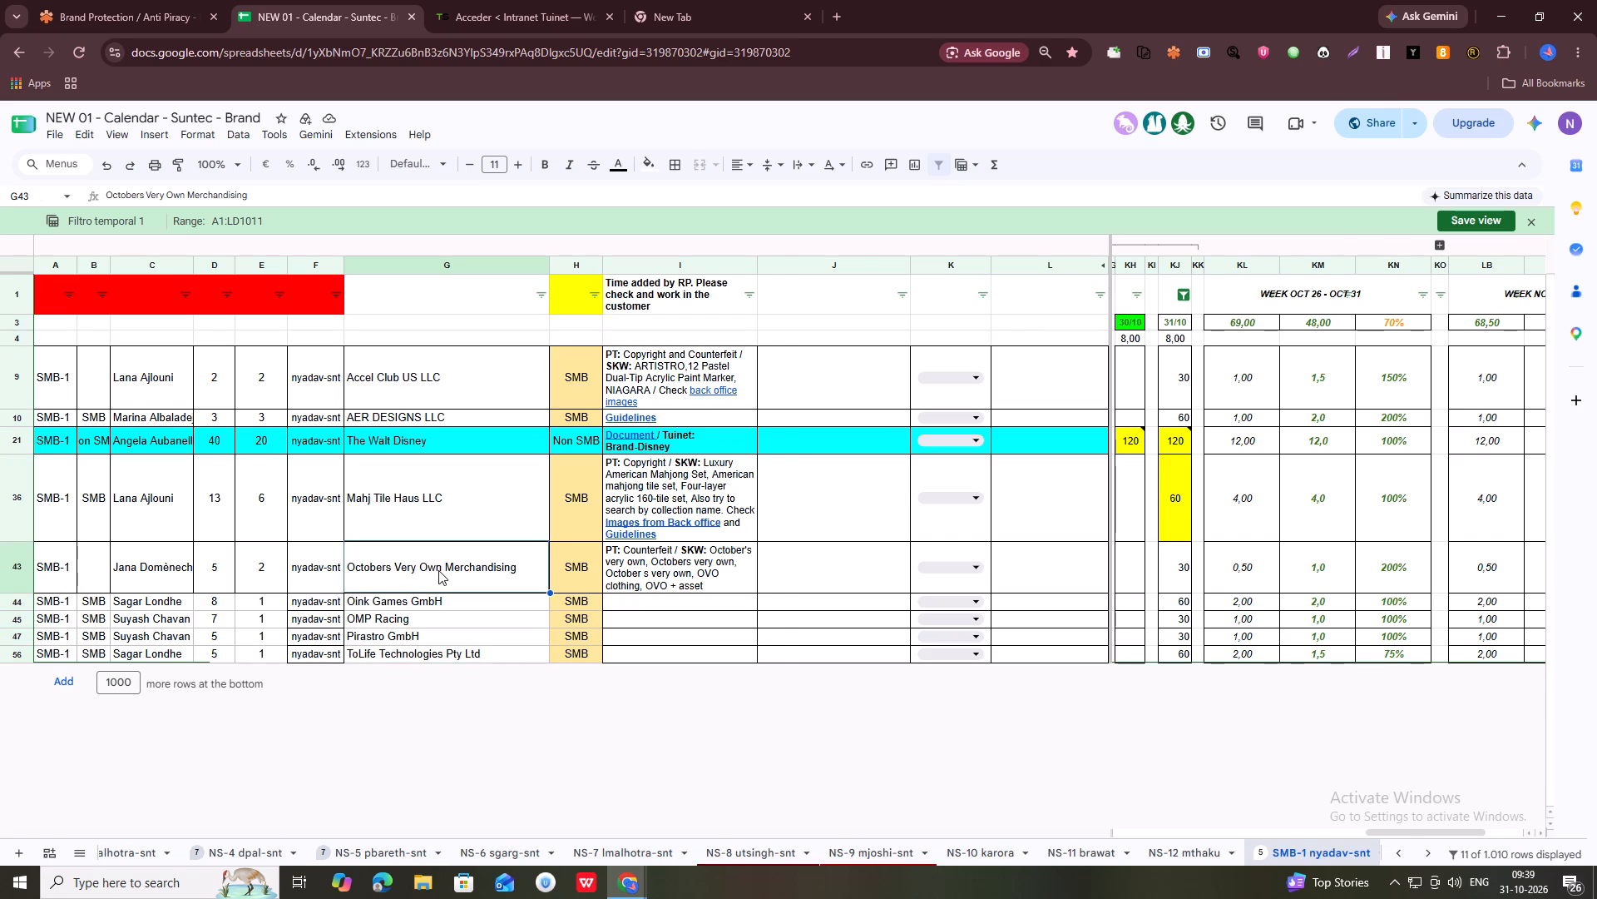
pyautogui.hotkey('ctrl', 'c')
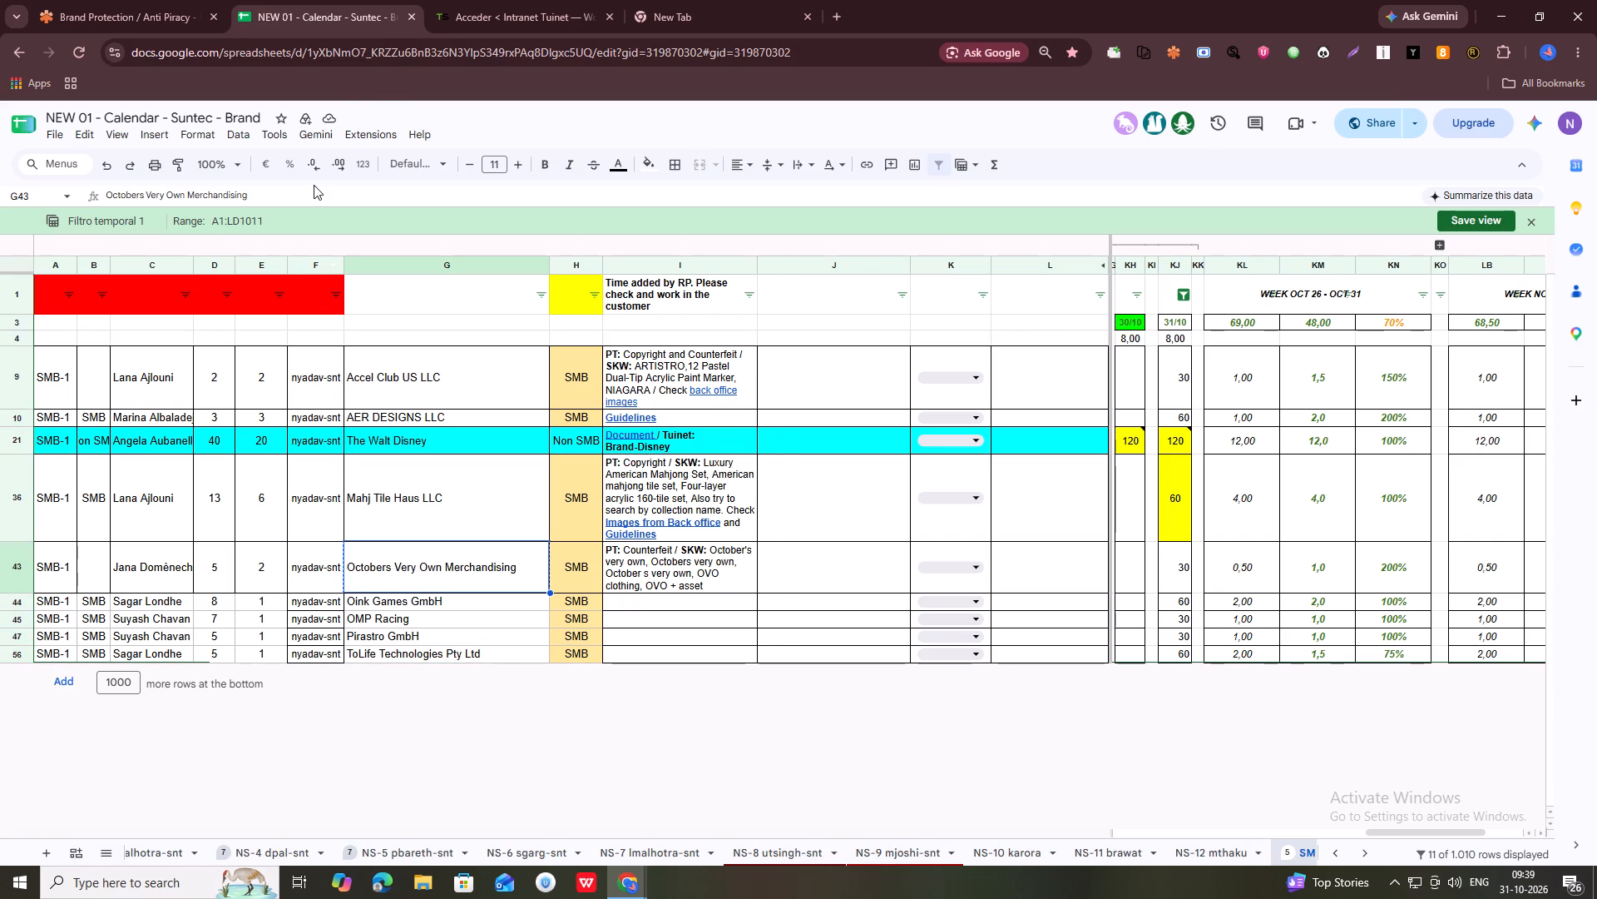
pyautogui.hotkey('alt', 'Tab')
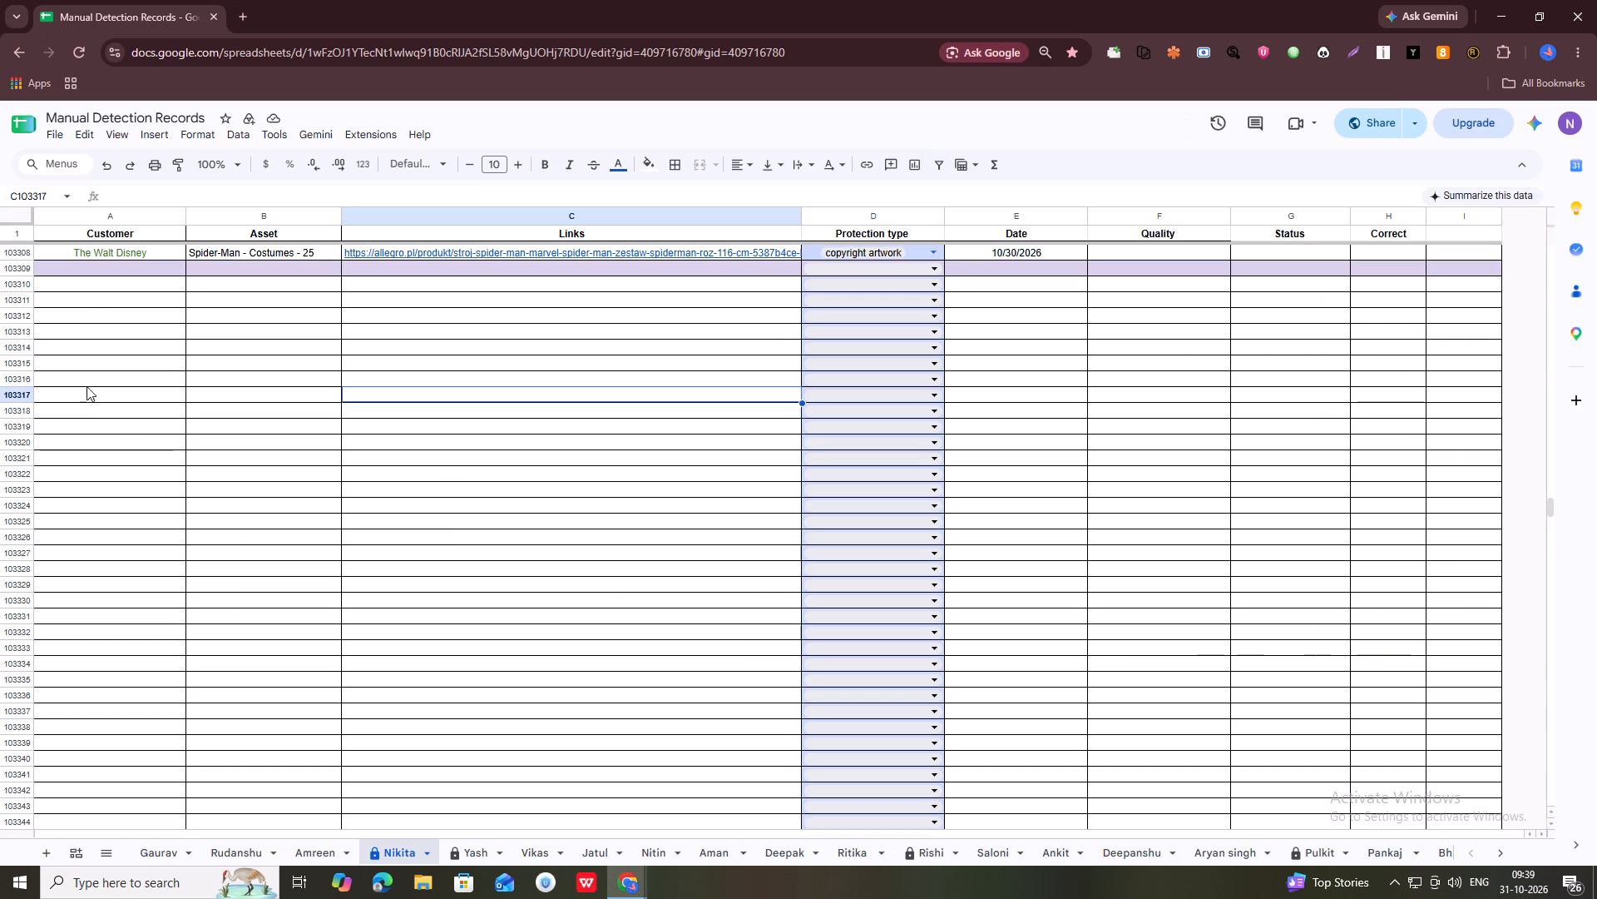
pyautogui.click(92, 296)
pyautogui.press('Up')
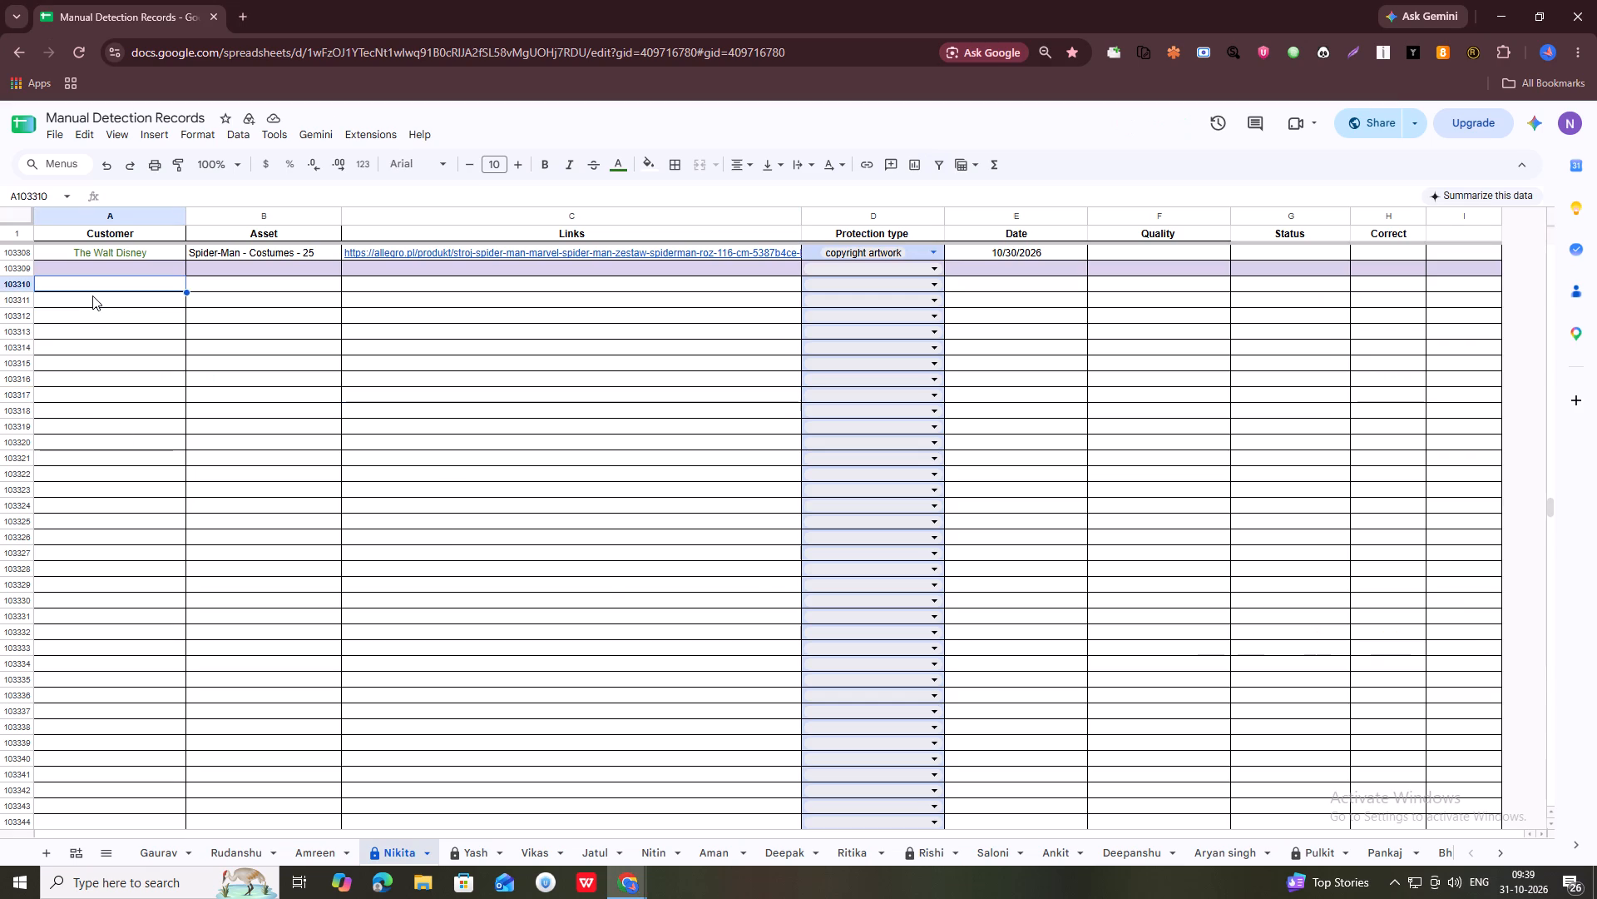
pyautogui.hotkey('ctrl', 'shift', 'v')
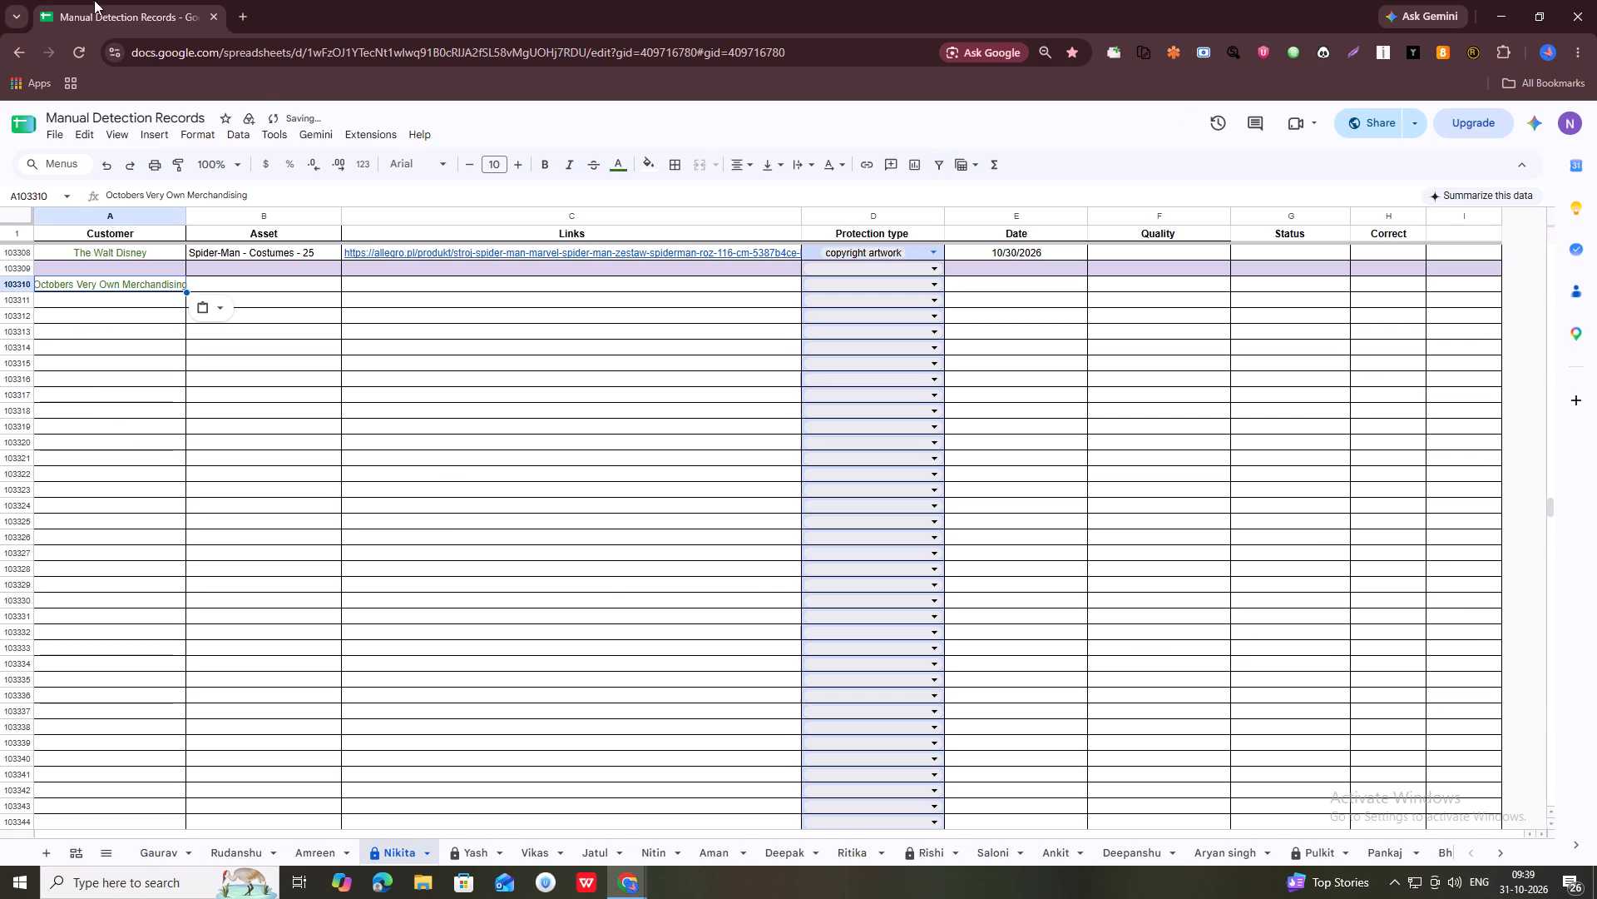
# Open the MD Daily Productivity spreadsheet in a new browser tab.
pyautogui.click(253, 8)
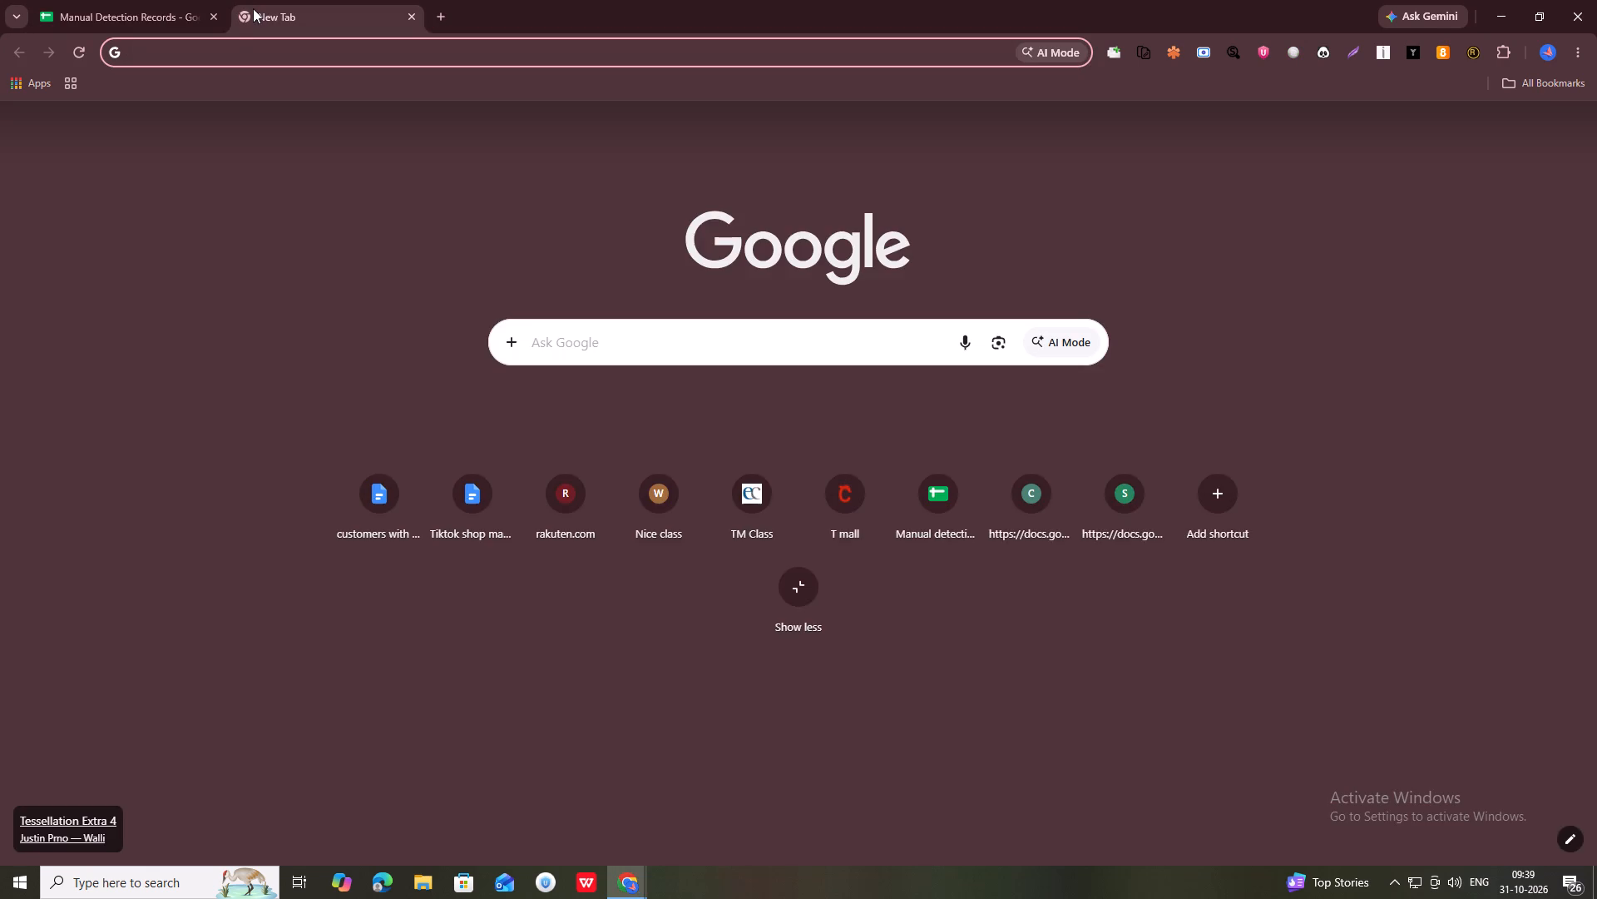
pyautogui.write('md')
pyautogui.press('Down')
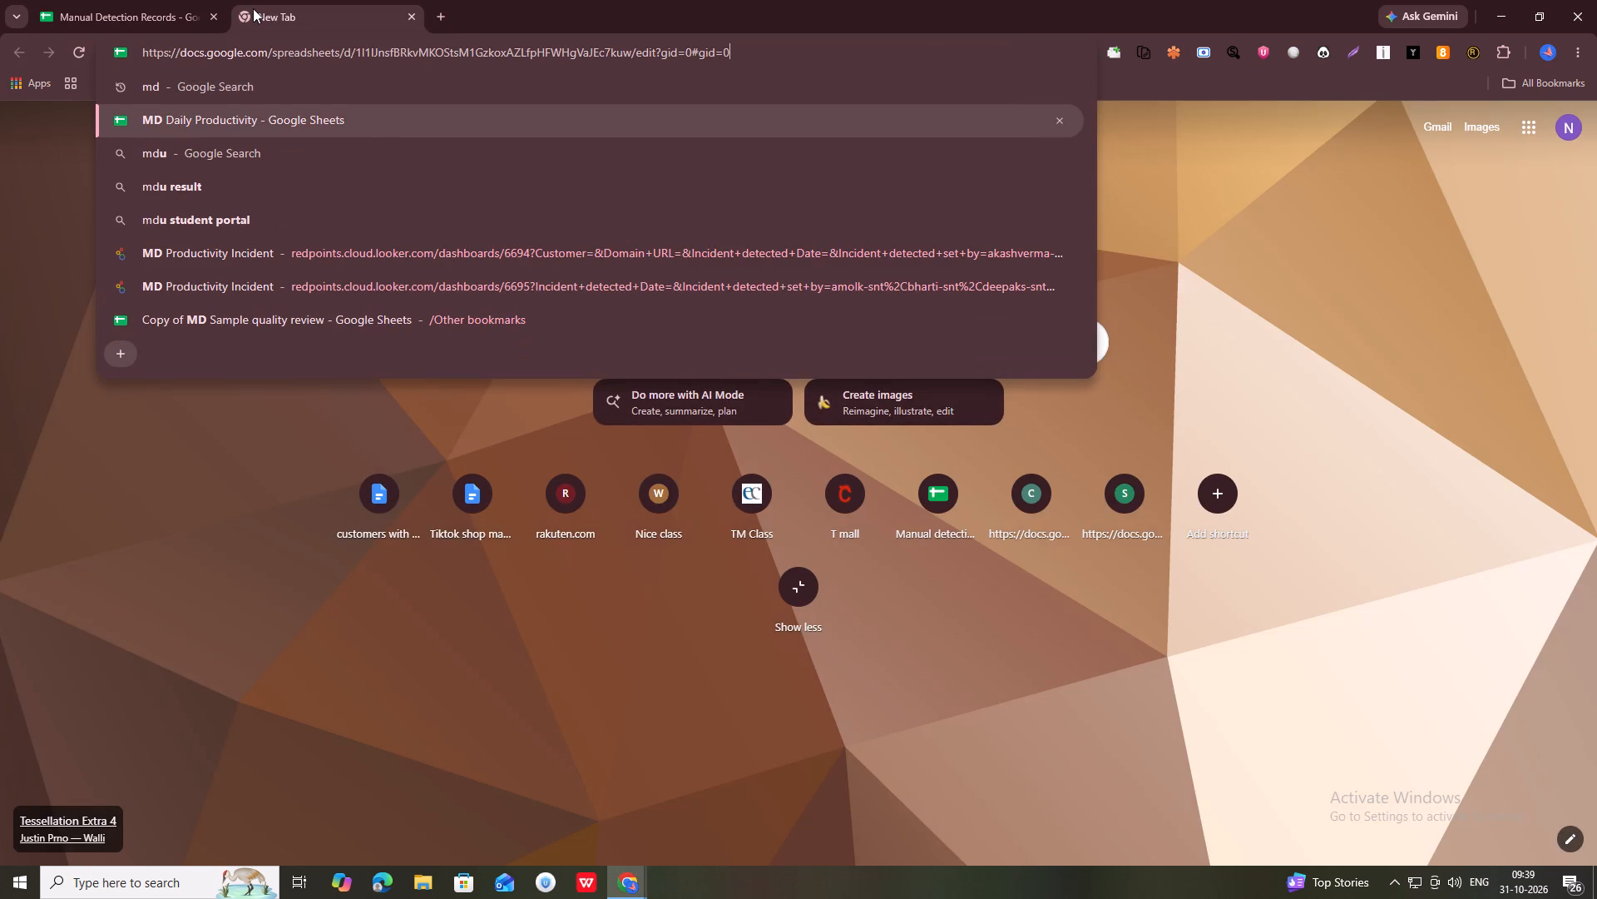
pyautogui.press('Return')
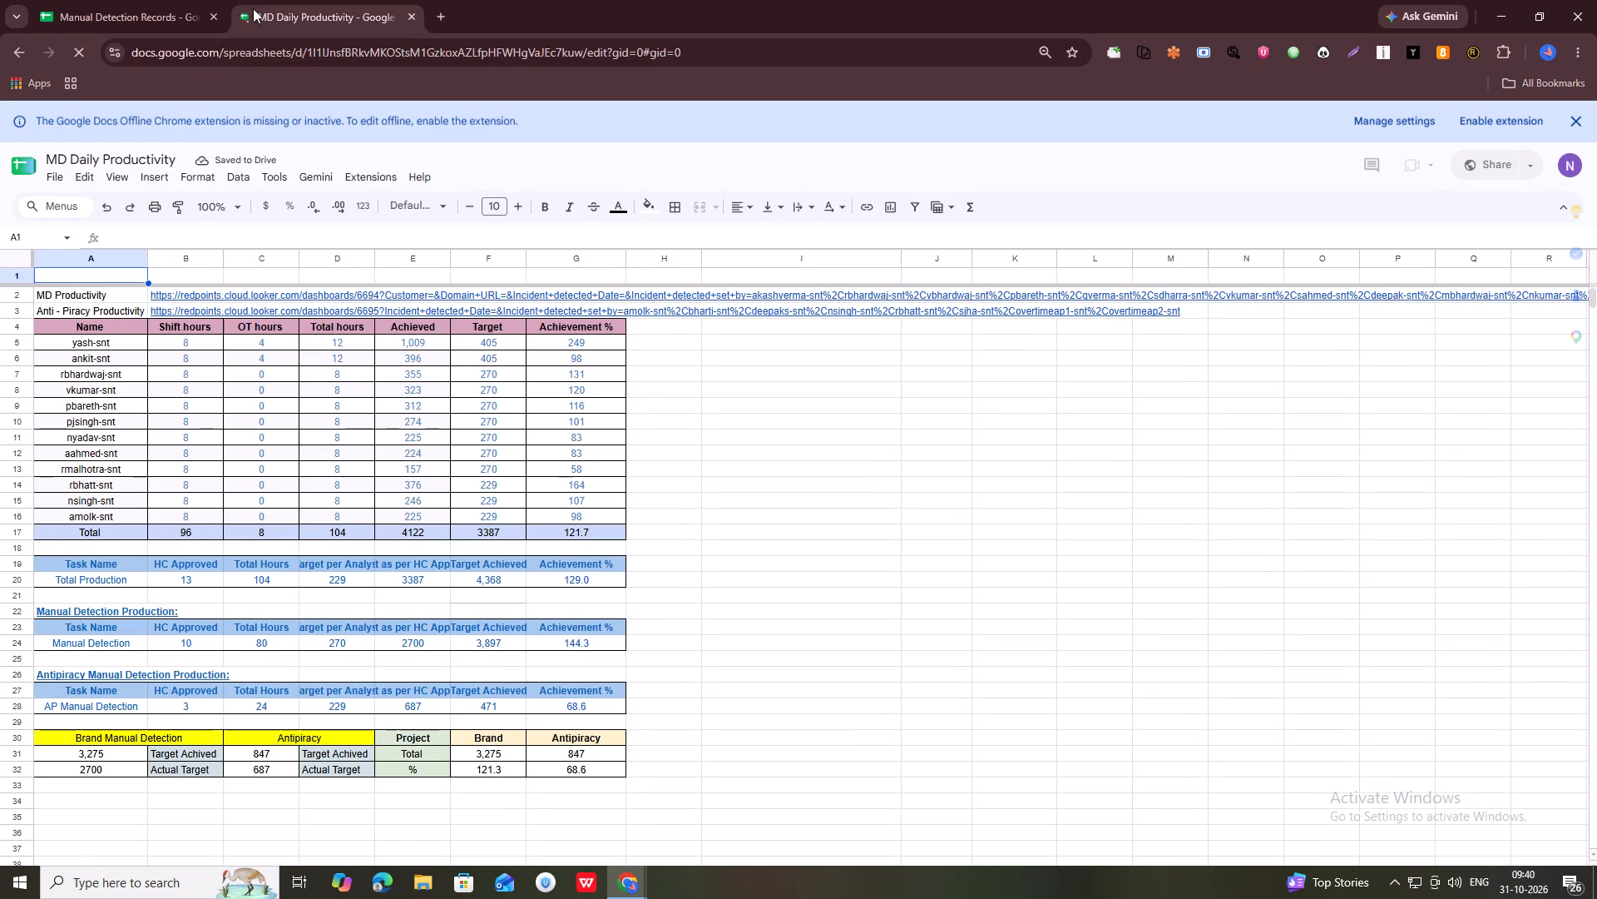
# Open the MD Productivity dashboard link from the MD Daily Productivity sheet.
pyautogui.click(171, 292)
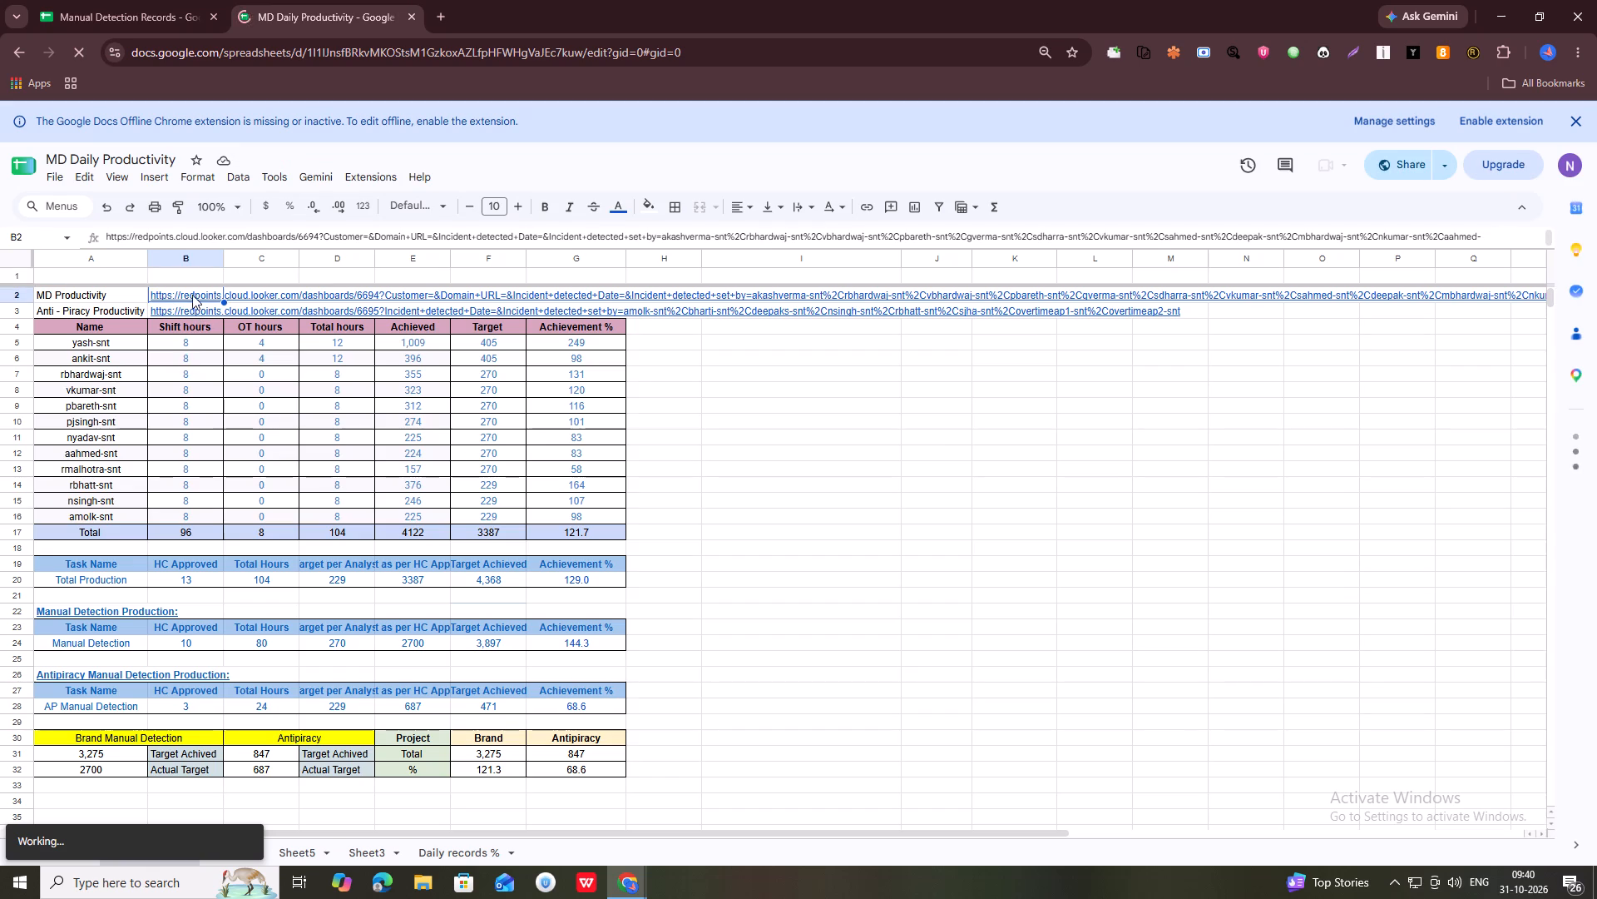
pyautogui.click(194, 306)
pyautogui.click(196, 294)
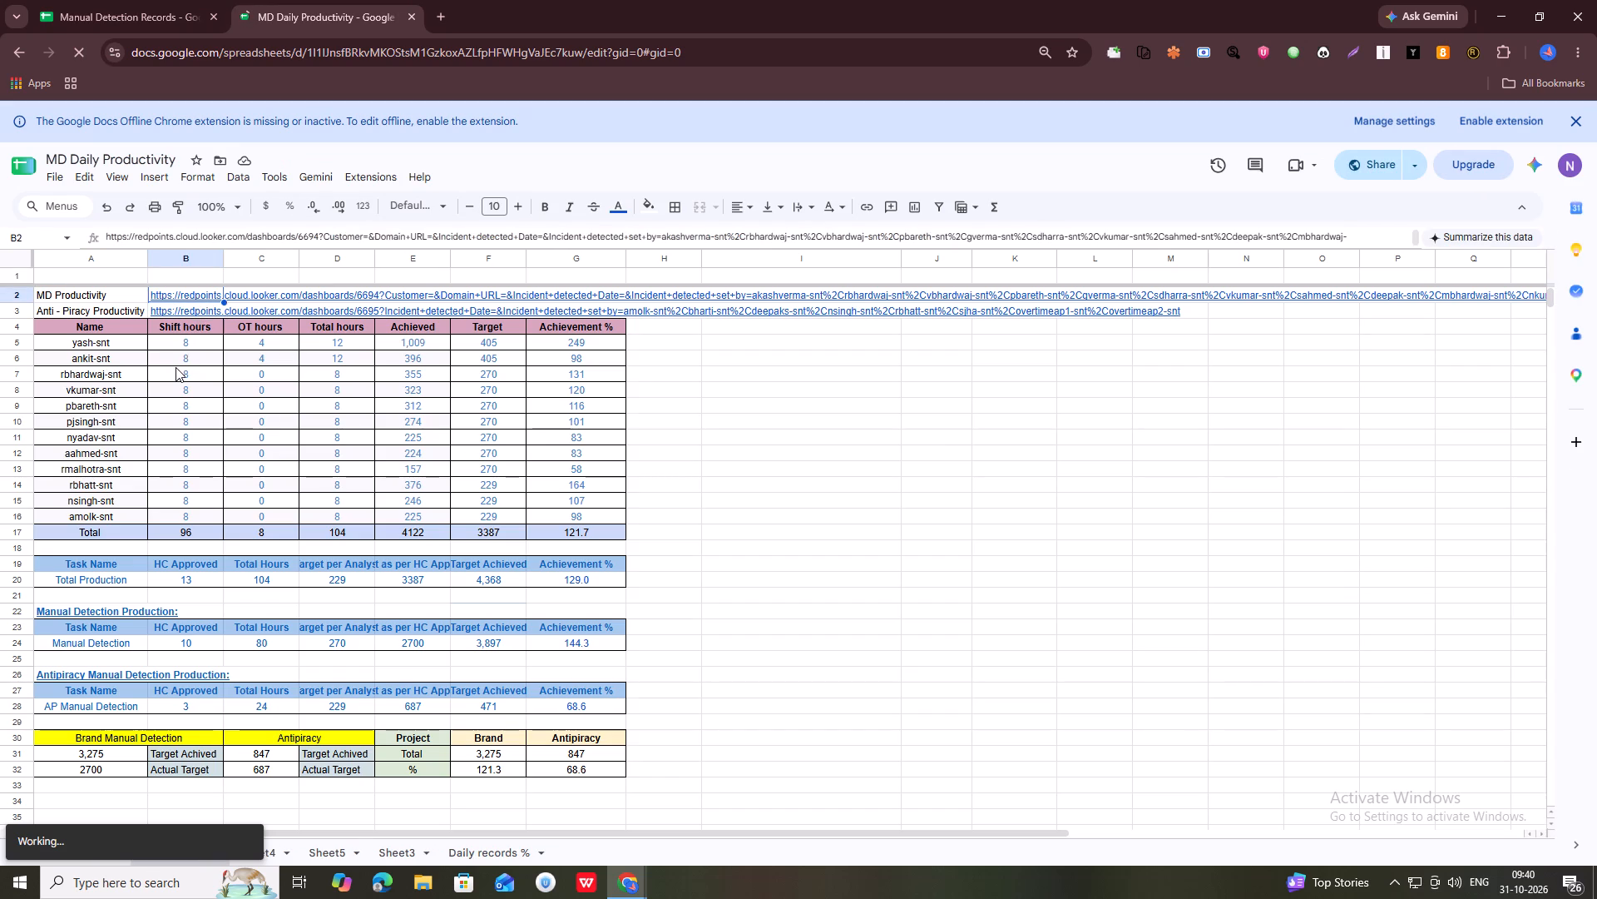
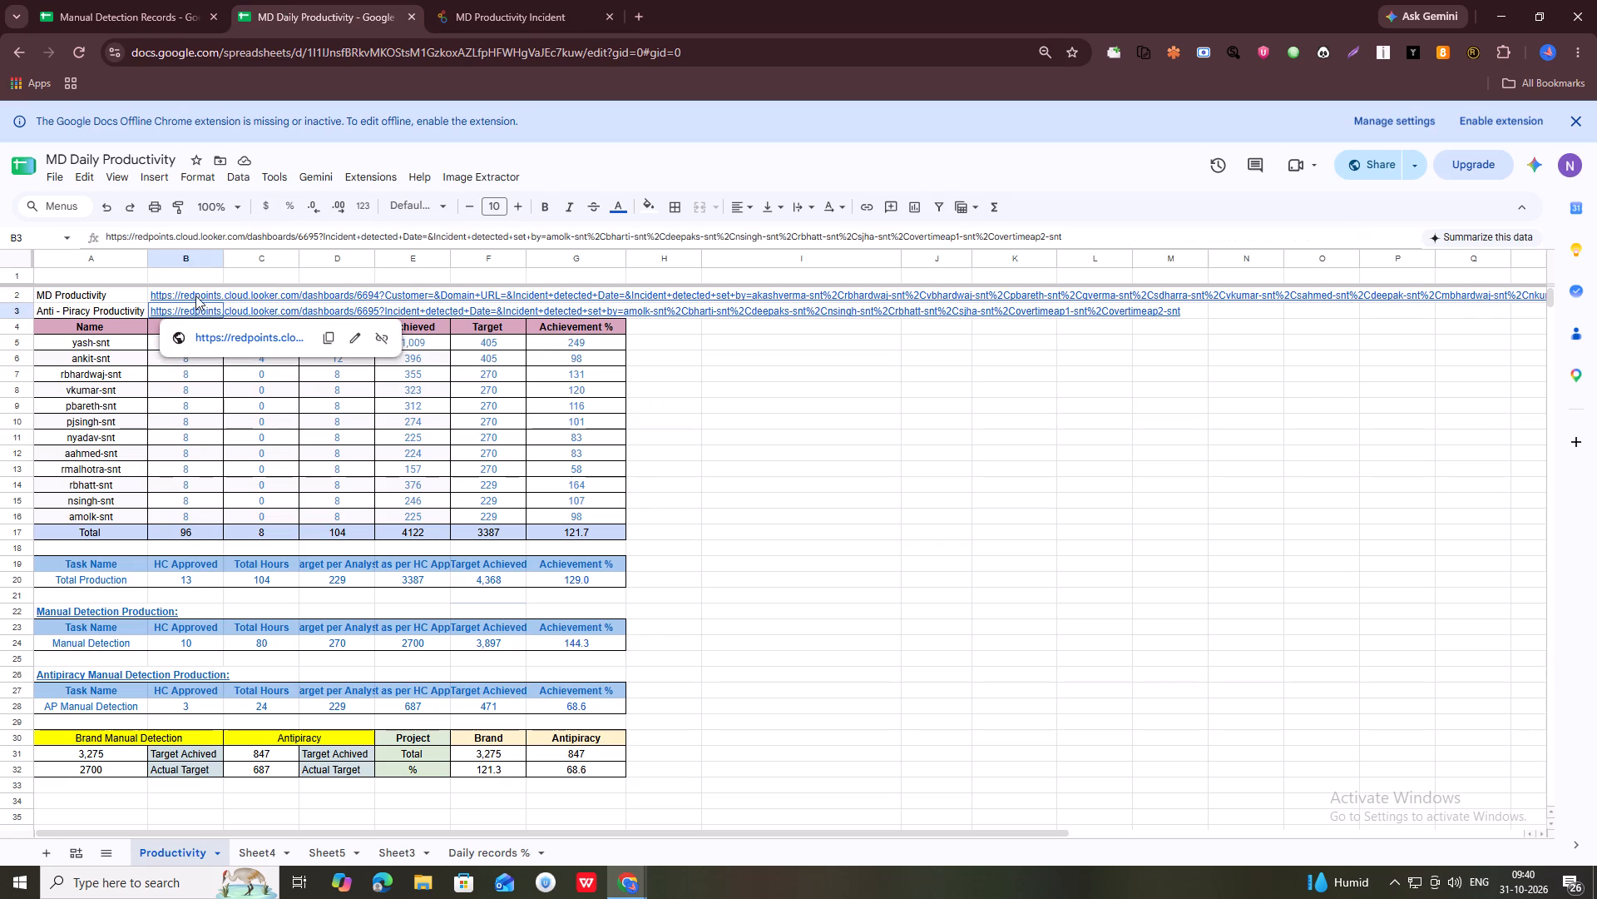
# Open the brand MD Productivity dashboard from the link in cell B2 and switch to it.
pyautogui.click(195, 296)
pyautogui.click(244, 323)
pyautogui.click(745, 0)
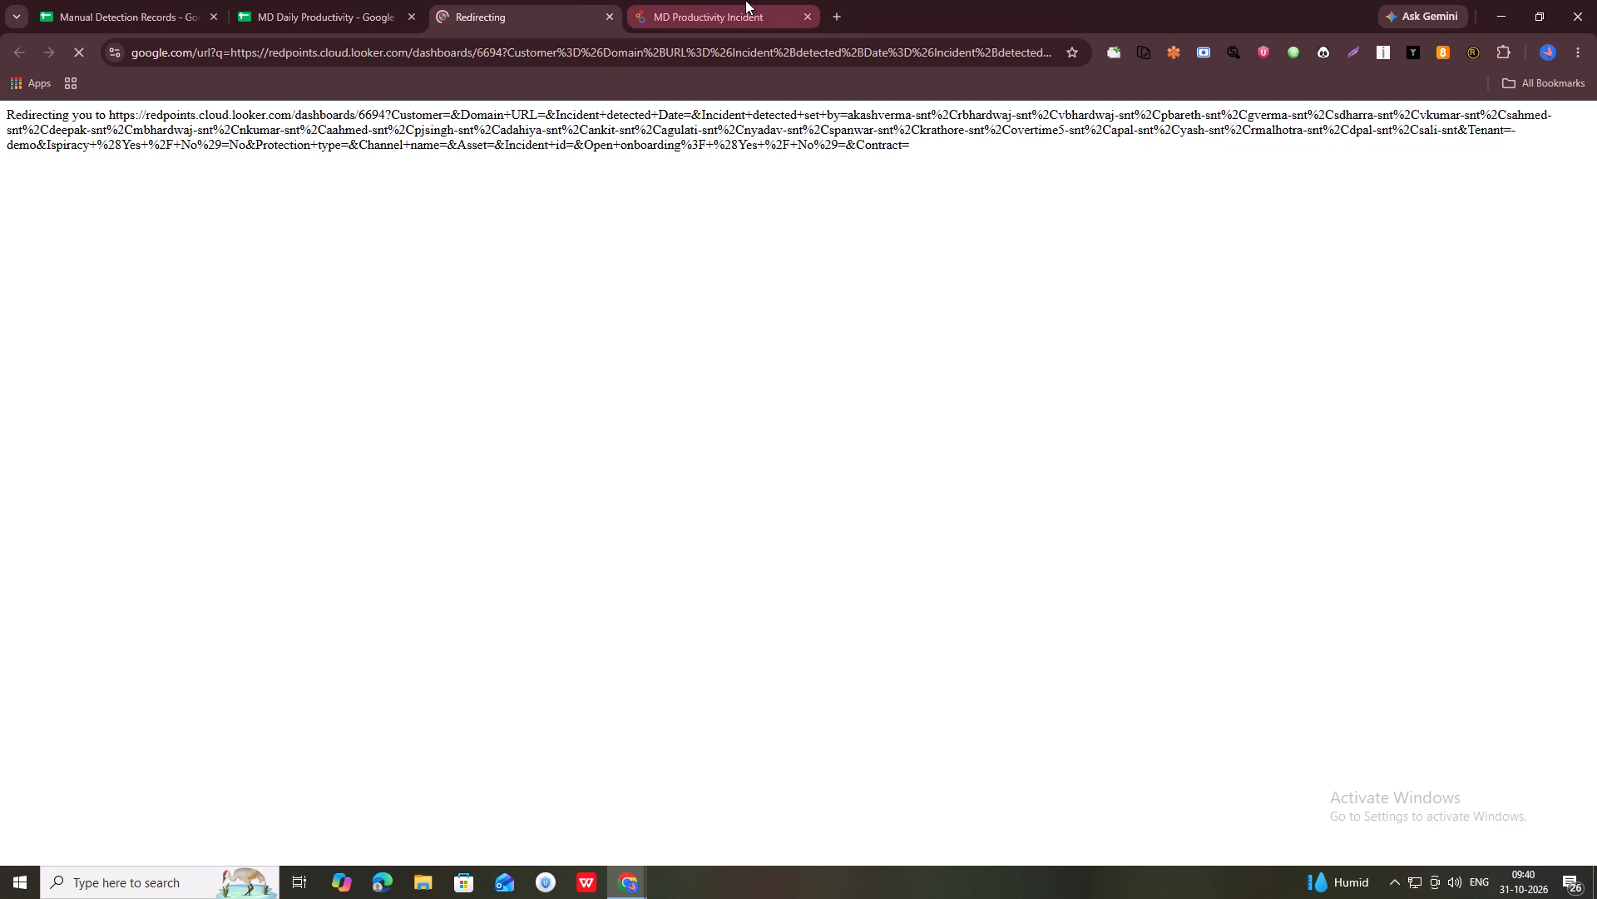
pyautogui.click(536, 0)
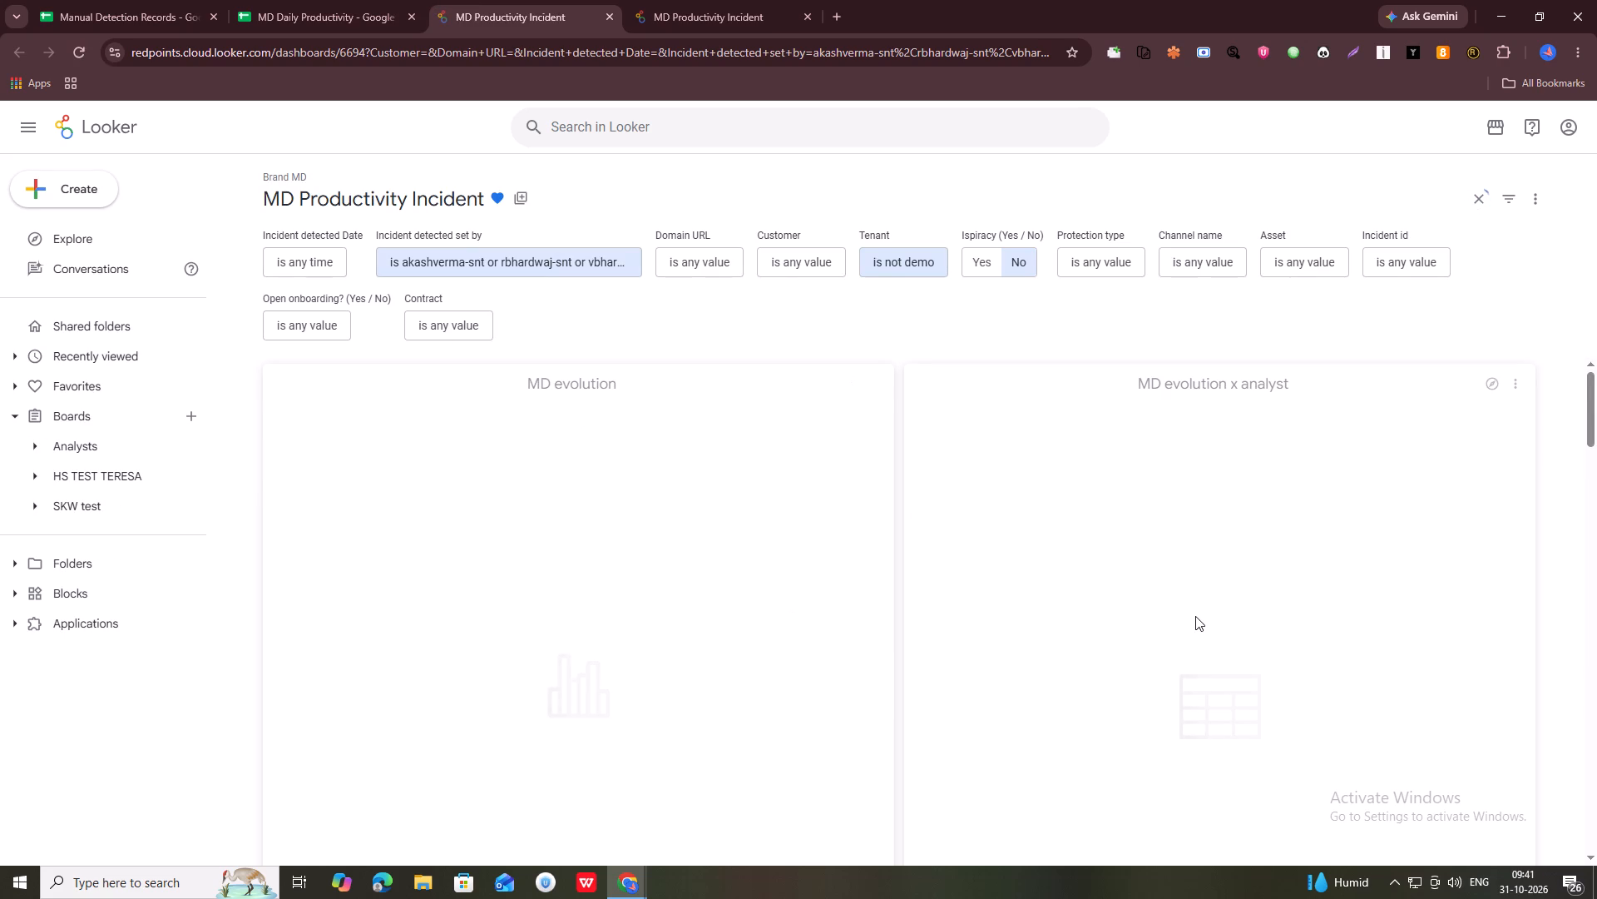
pyautogui.scroll(-19, 1195, 616)
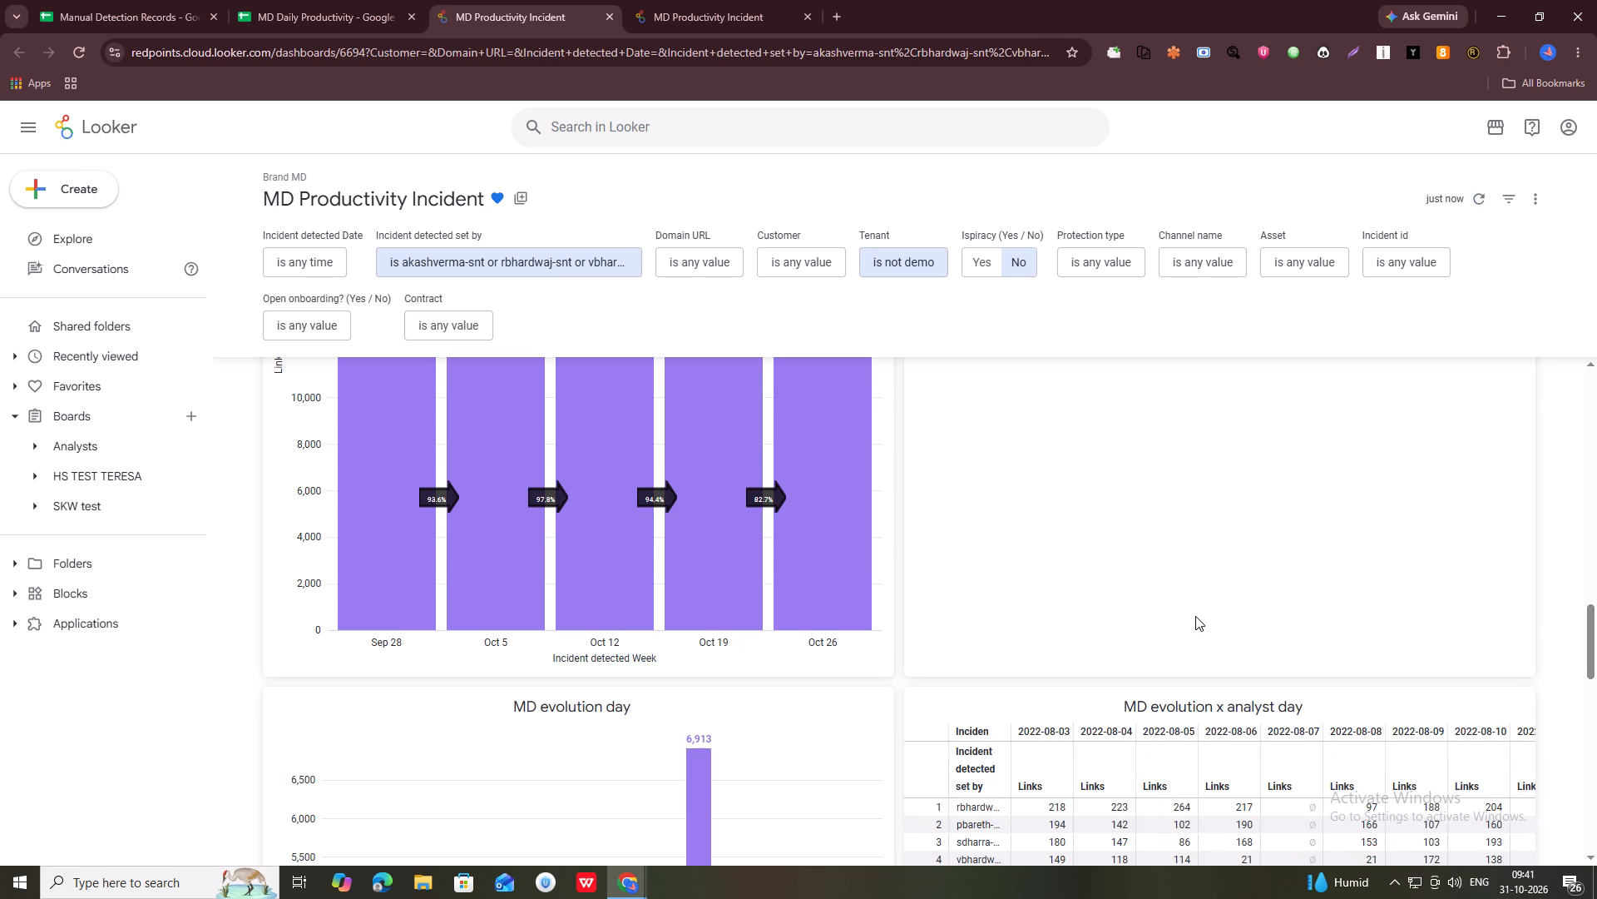
pyautogui.scroll(-7, 1197, 609)
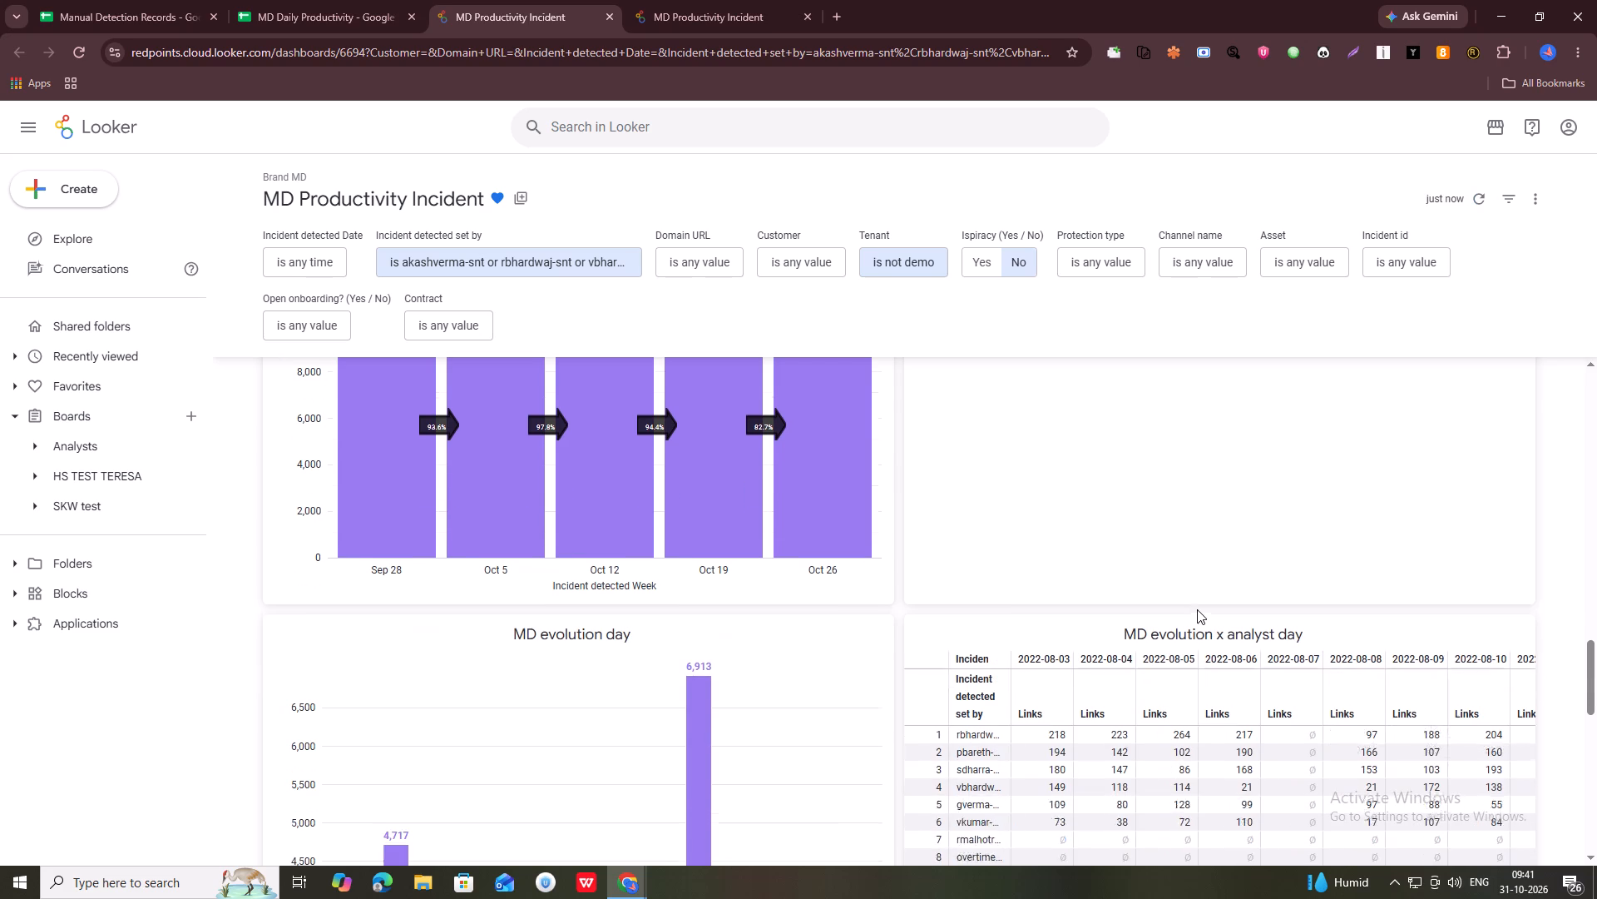
pyautogui.scroll(-17, 1452, 649)
pyautogui.scroll(-5, 1451, 644)
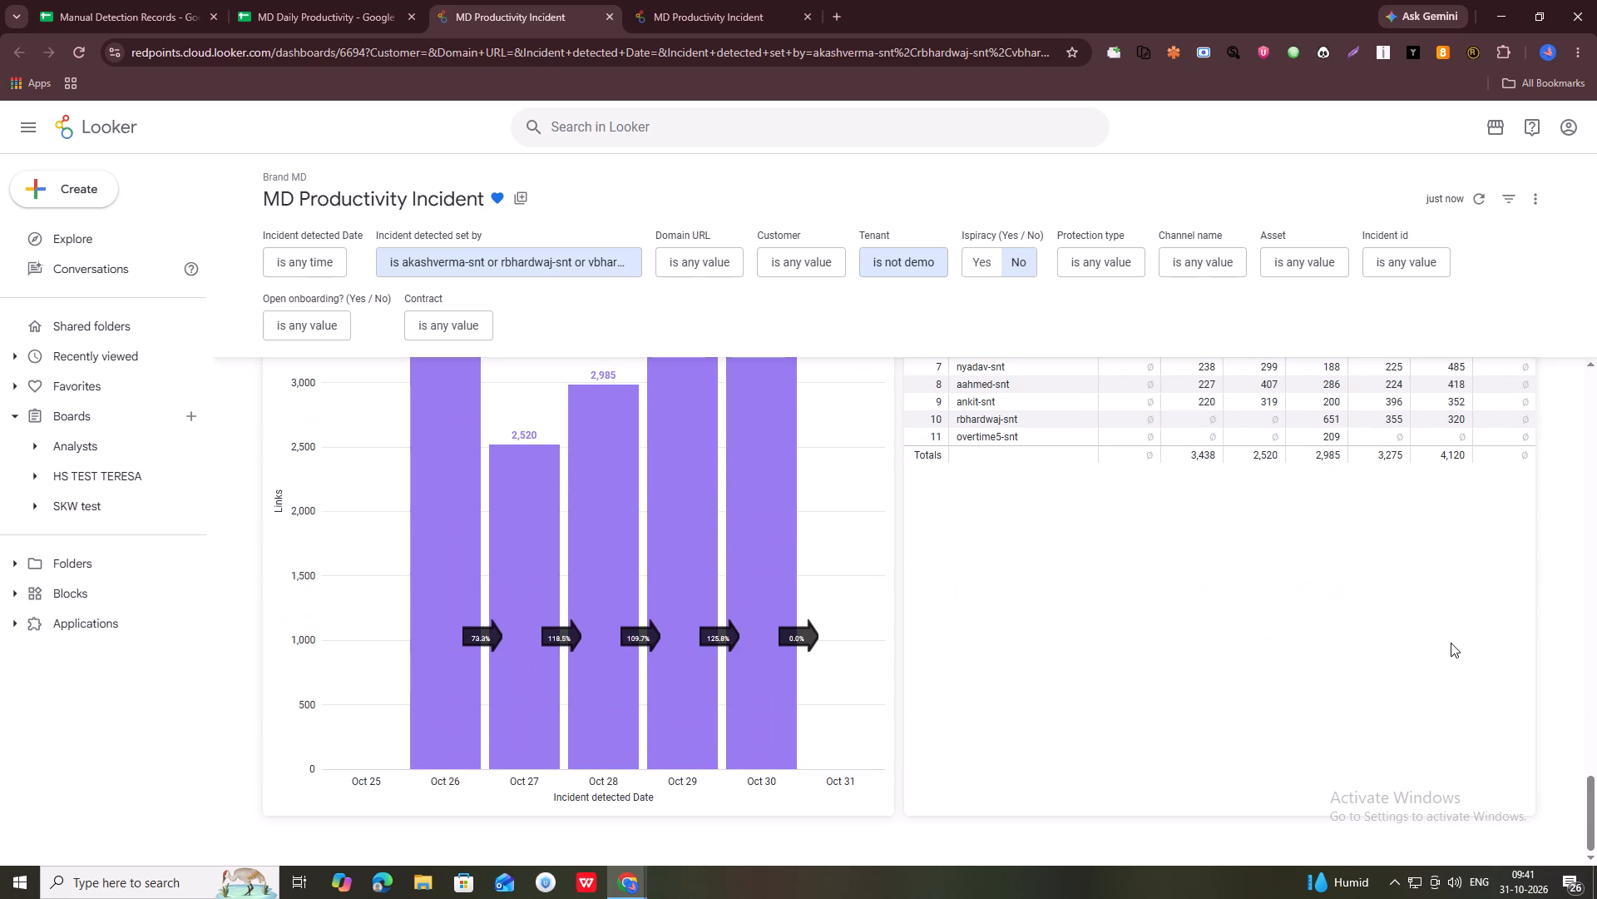
pyautogui.scroll(3, 1451, 643)
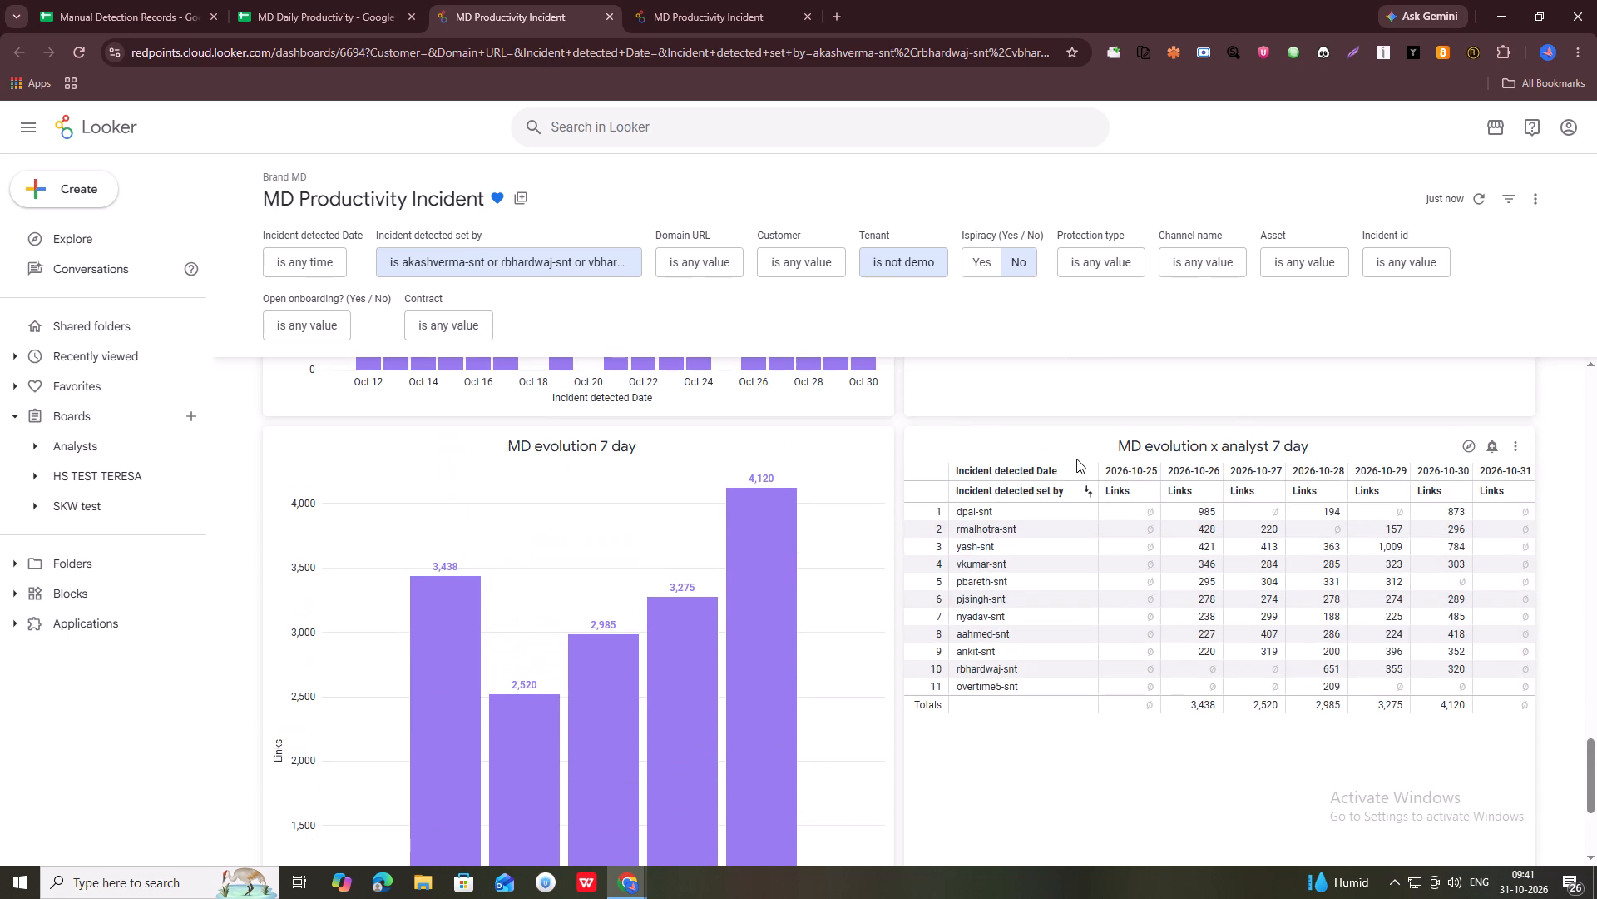
pyautogui.click(1084, 465)
pyautogui.click(1212, 494)
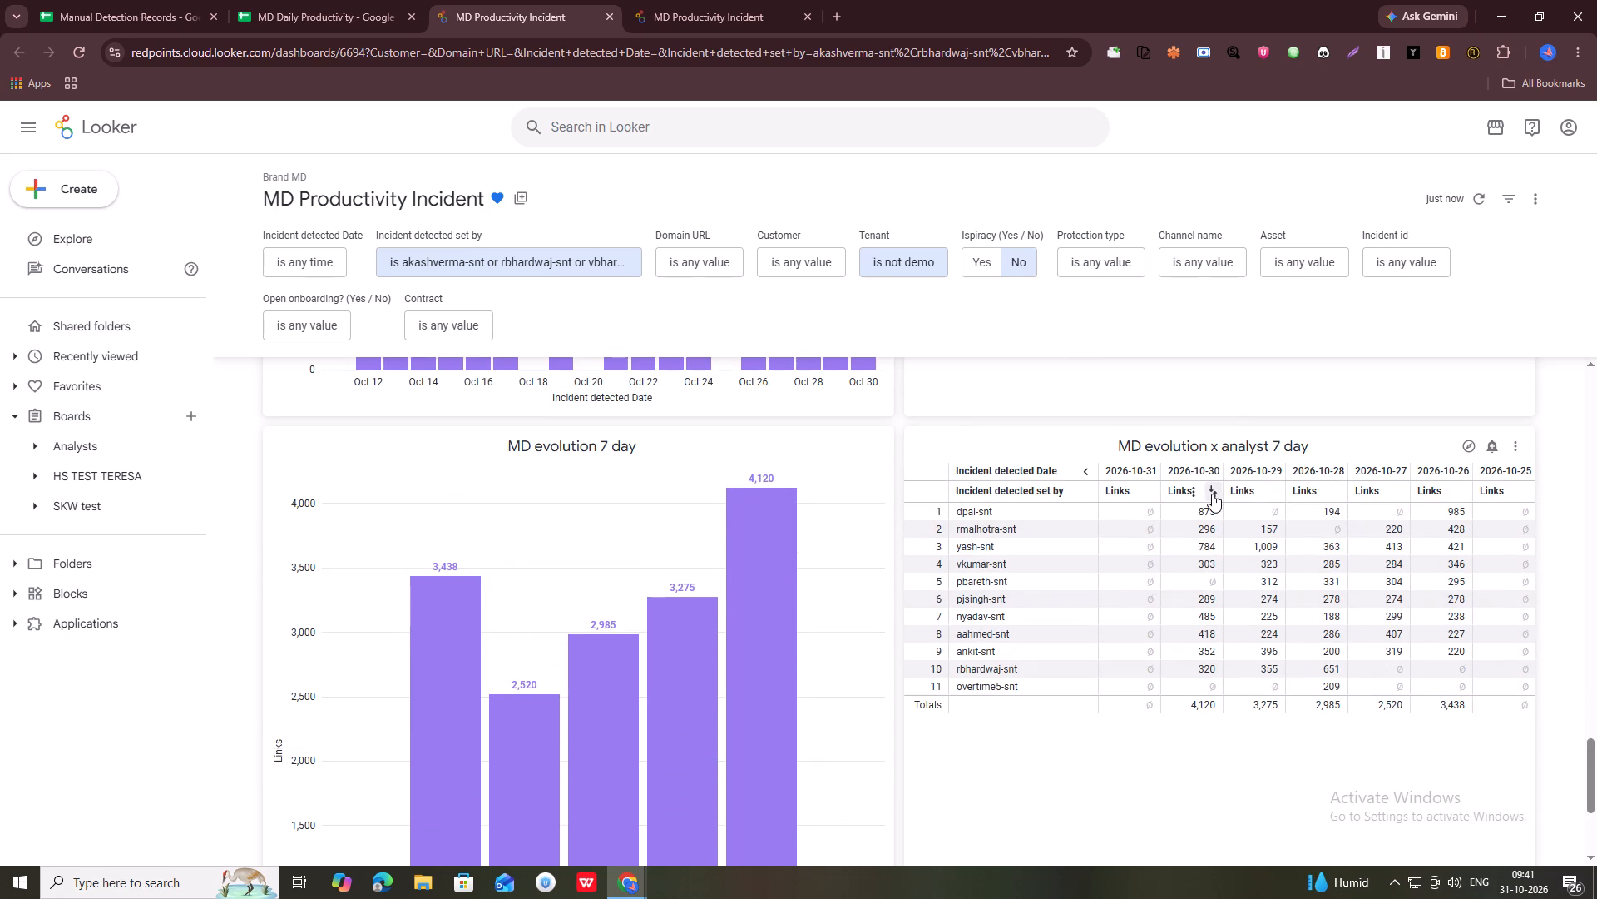
pyautogui.moveTo(1177, 513); pyautogui.dragTo(1182, 644)
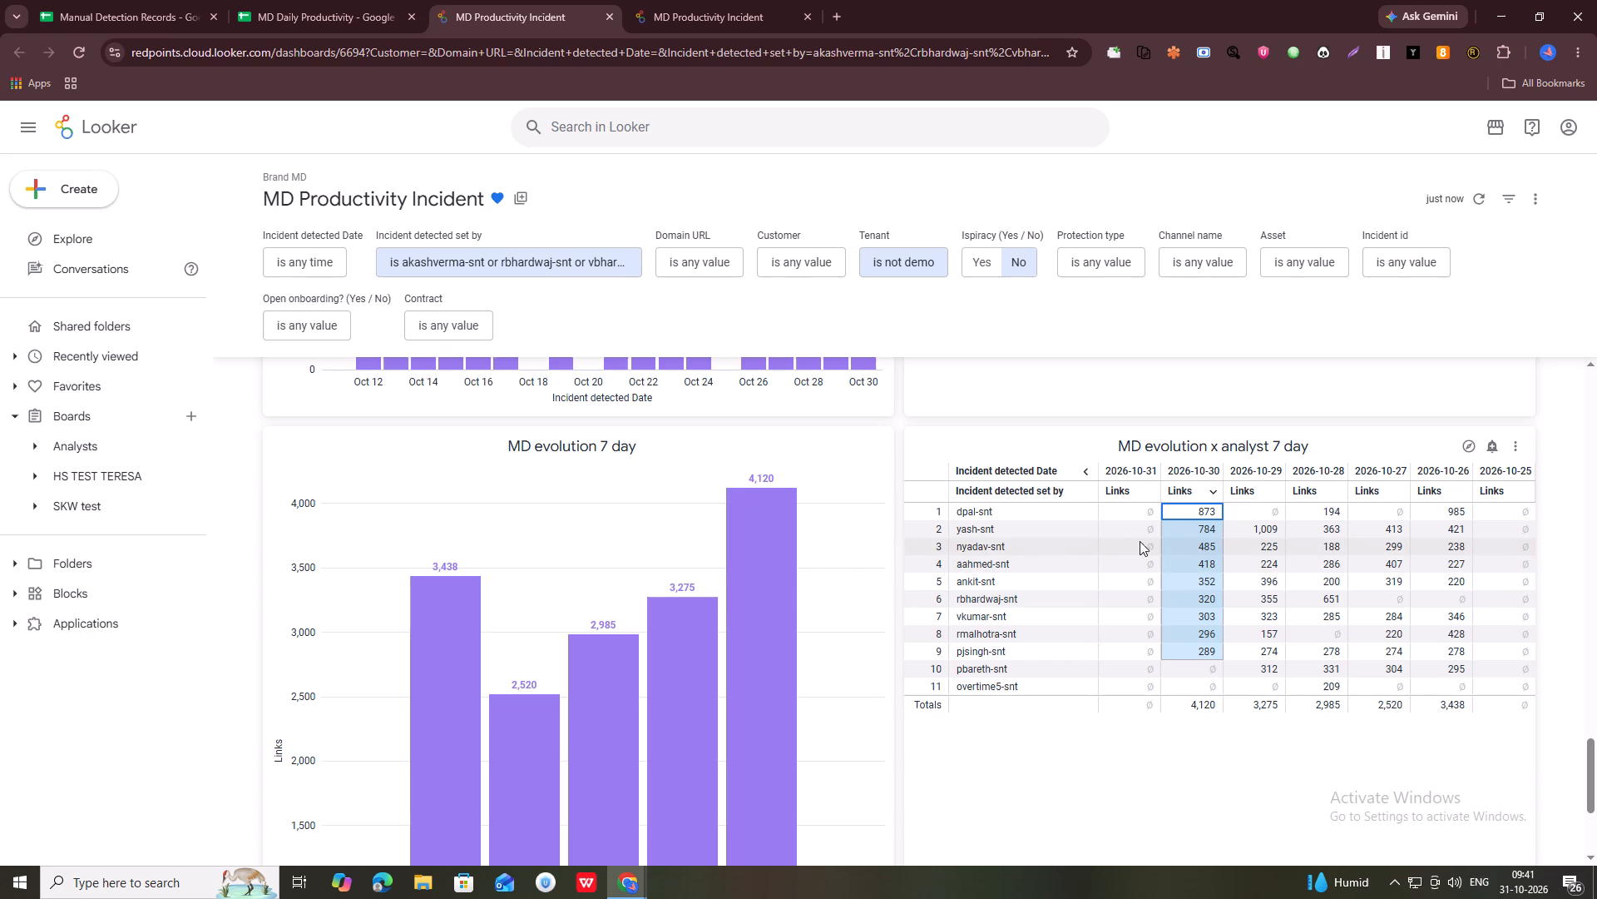
pyautogui.click(1182, 549)
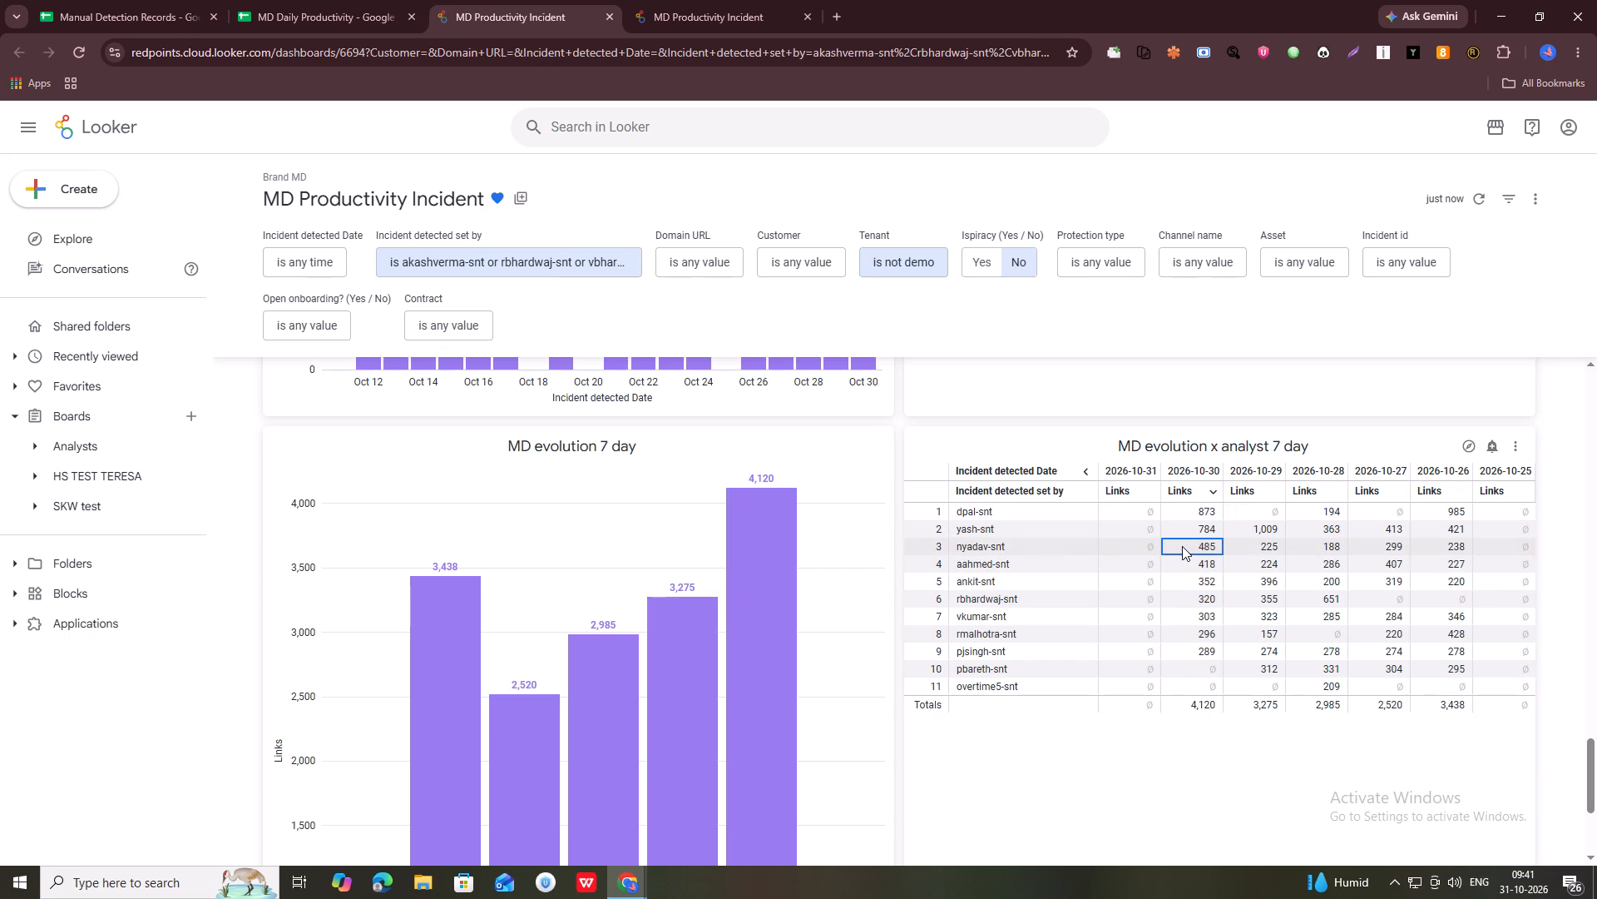
# Calculate 273+212 in a new browser tab.
pyautogui.click(841, 16)
pyautogui.write('273+212')
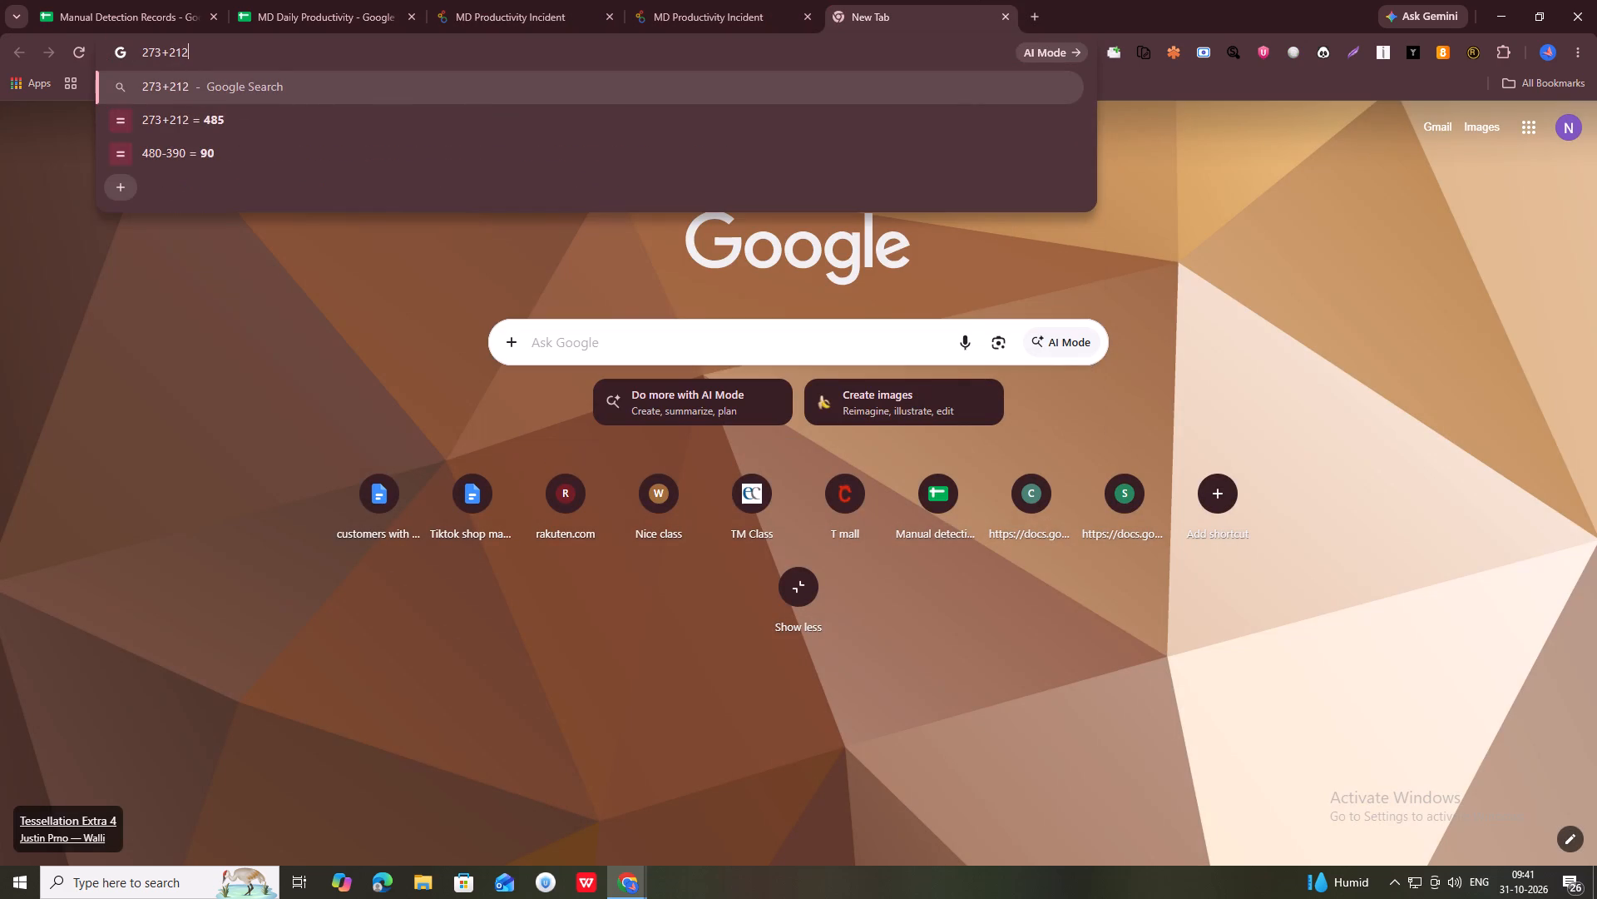
# Glance over the Antipiracy MD Productivity Incident dashboard, return to the brand one, and close the calculation tab.
pyautogui.click(679, 0)
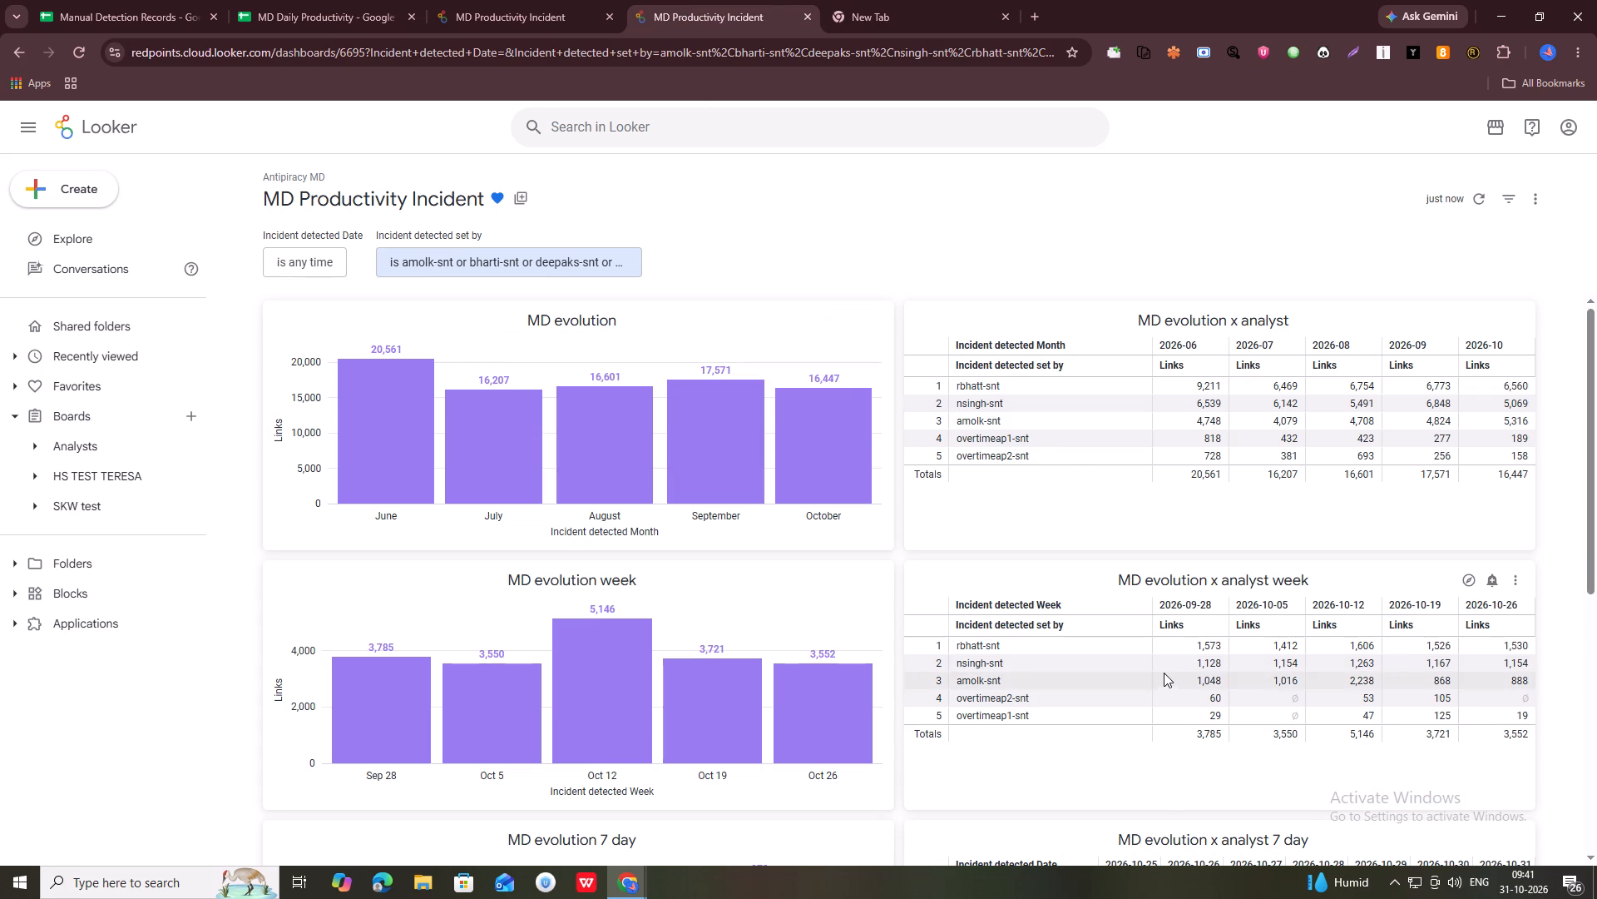
pyautogui.click(510, 0)
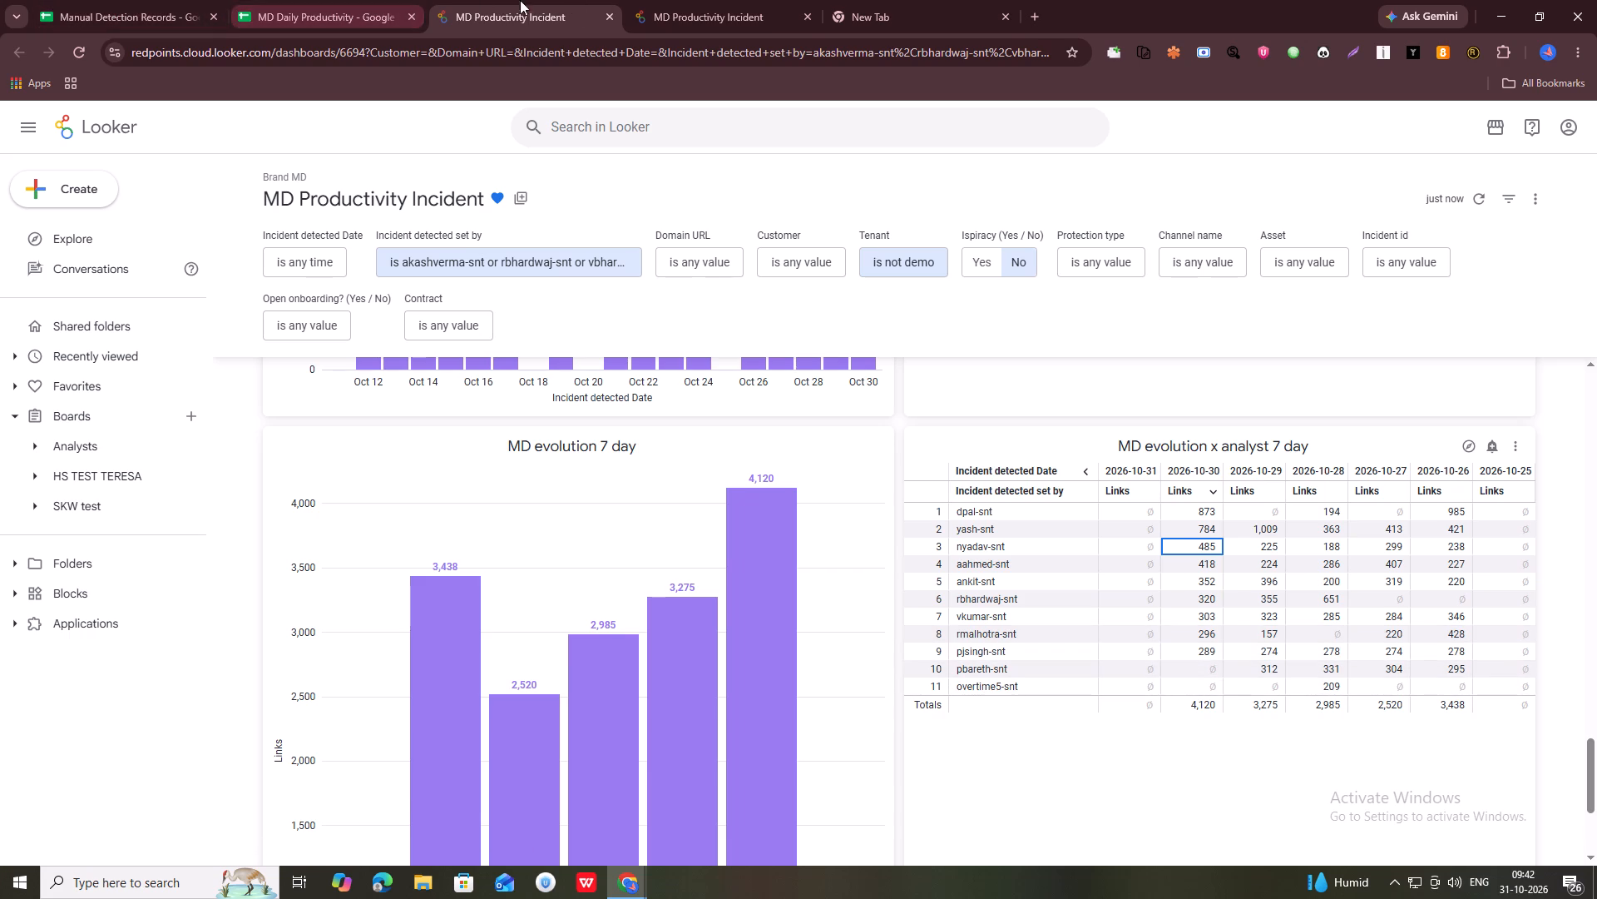
pyautogui.middleClick(849, 0)
# Return to Manual Detection Records and select Asset cell B103310 beside Octobers Very Own Merchandising on the Nikita sheet.
pyautogui.click(146, 0)
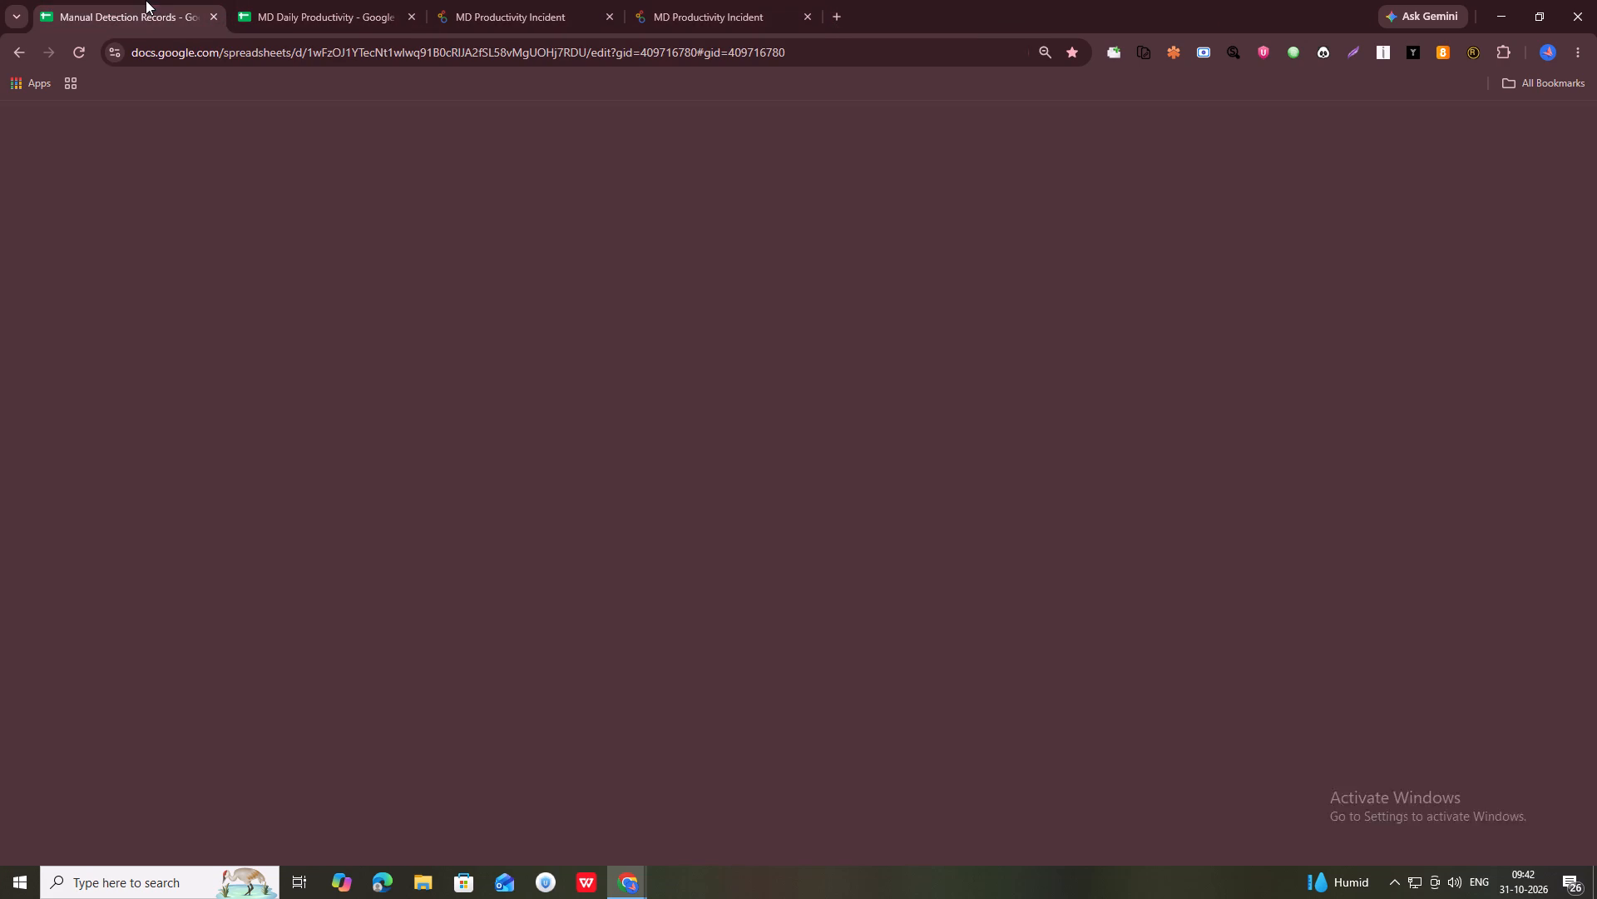
pyautogui.click(255, 291)
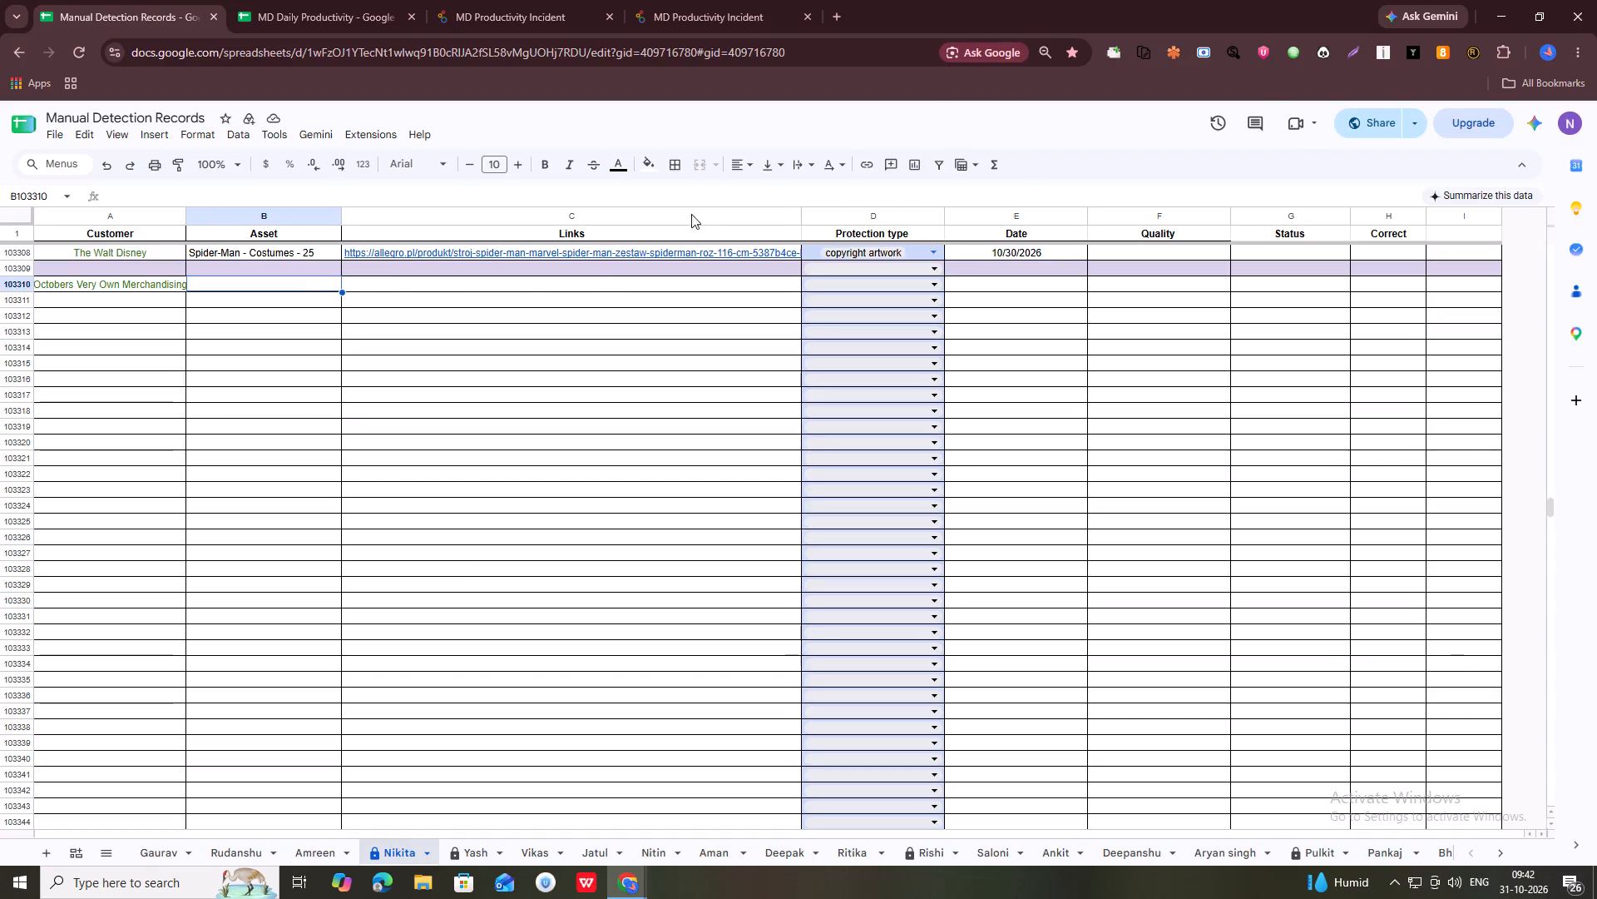
# Open a new browser window under the yash profile and launch its orange pinned extension.
pyautogui.click(1555, 47)
pyautogui.click(1364, 524)
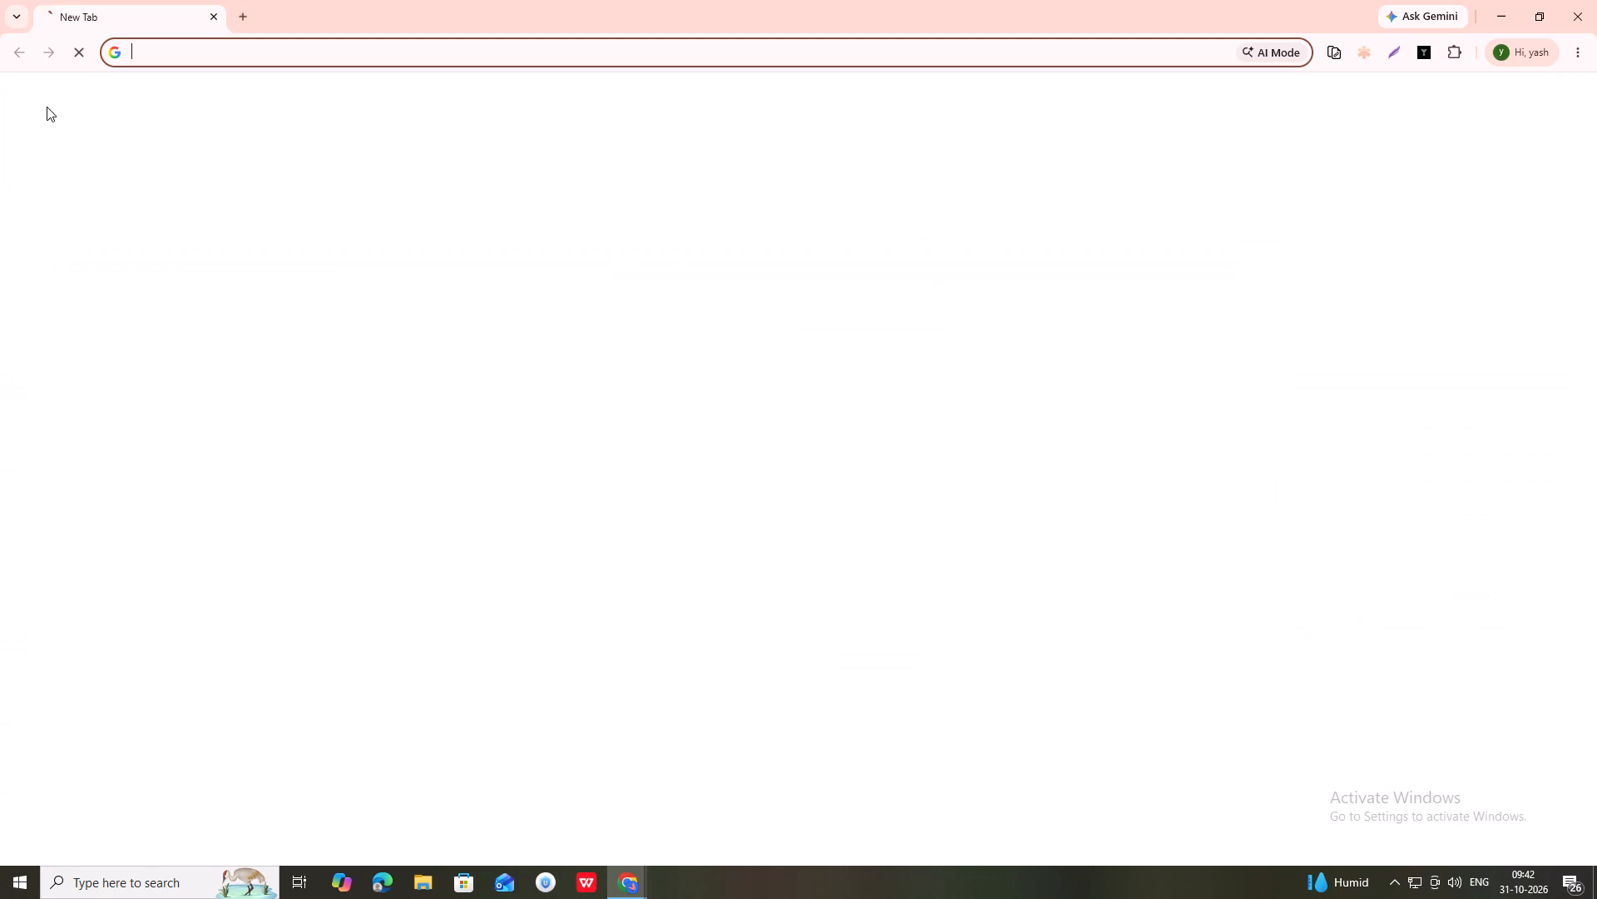
pyautogui.click(1362, 57)
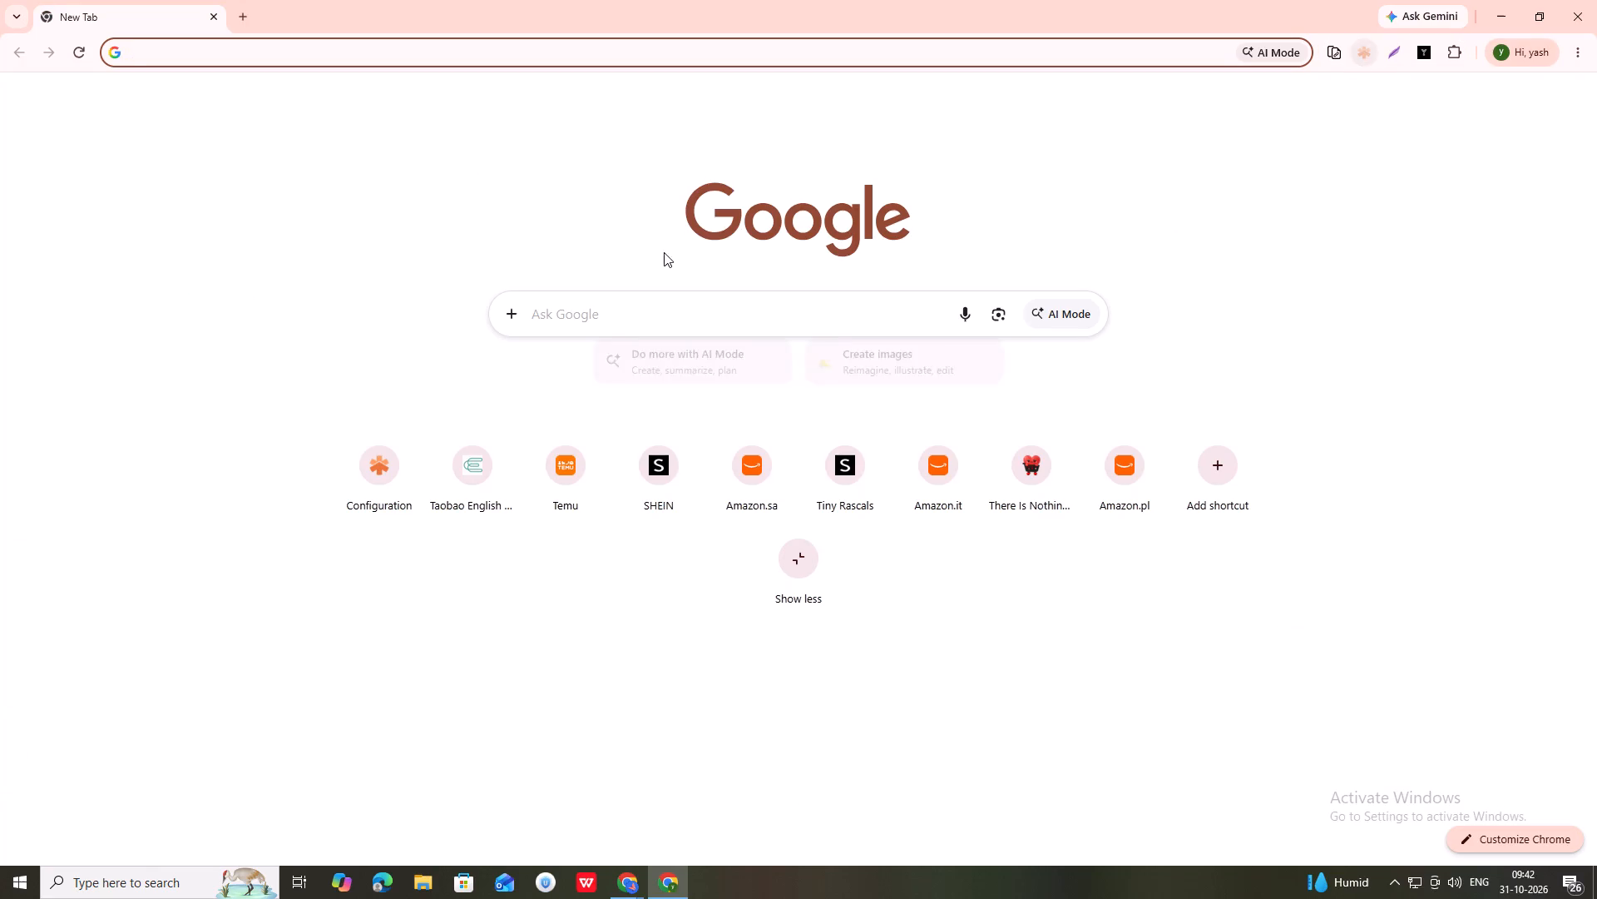